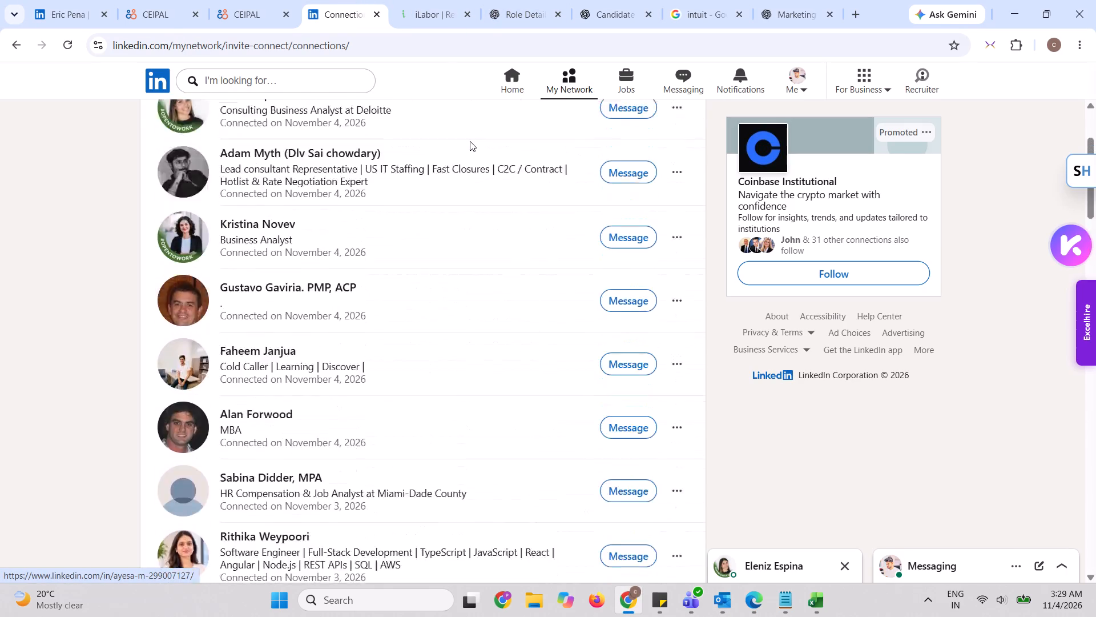
Switch to the iLabor requisition list and open requisition 165874, Construction Procurement GSM in Austin, TX.
{"action": "scroll", "coordinate": [470, 141], "scroll_direction": "up", "scroll_amount": 16}
{"action": "left_click", "coordinate": [428, 0]}
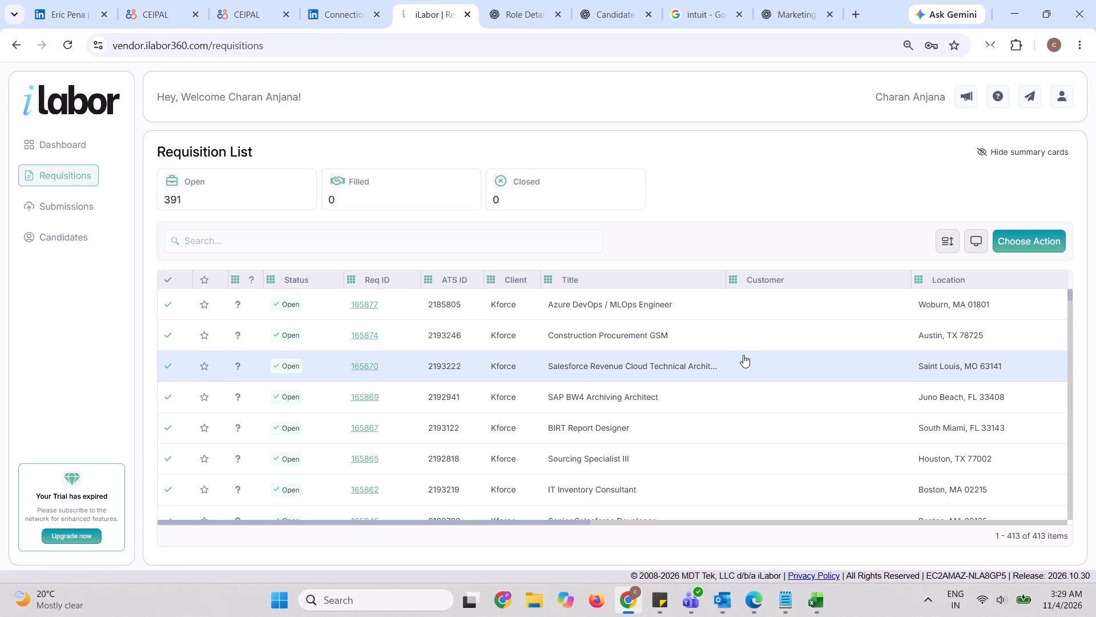
{"action": "scroll", "coordinate": [777, 343], "scroll_direction": "left", "scroll_amount": 4}
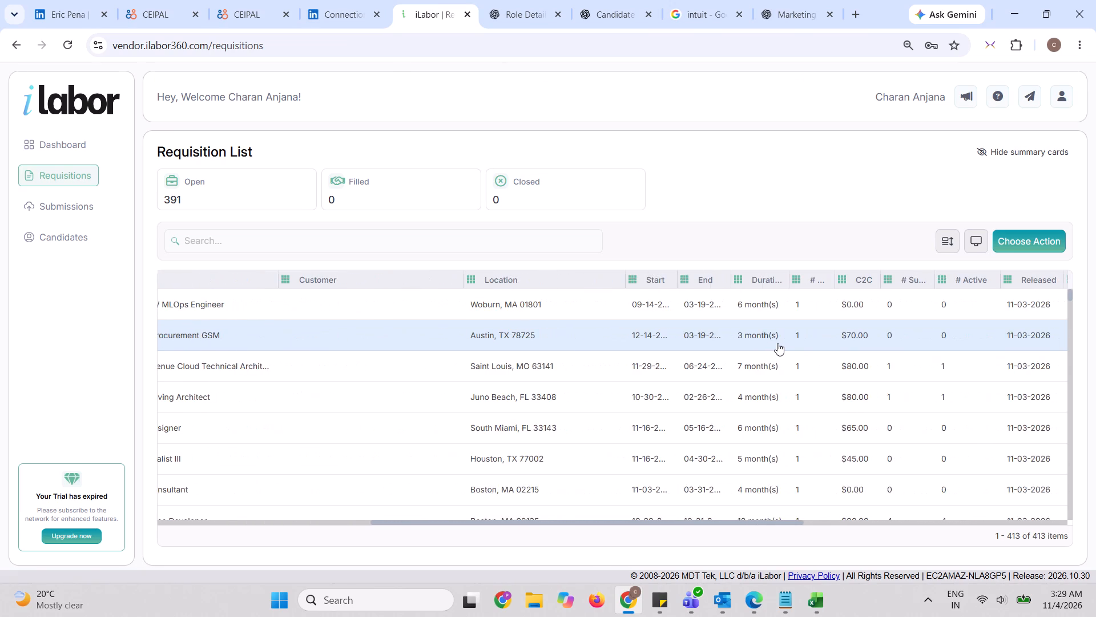
{"action": "scroll", "coordinate": [777, 343], "scroll_direction": "left", "scroll_amount": 3}
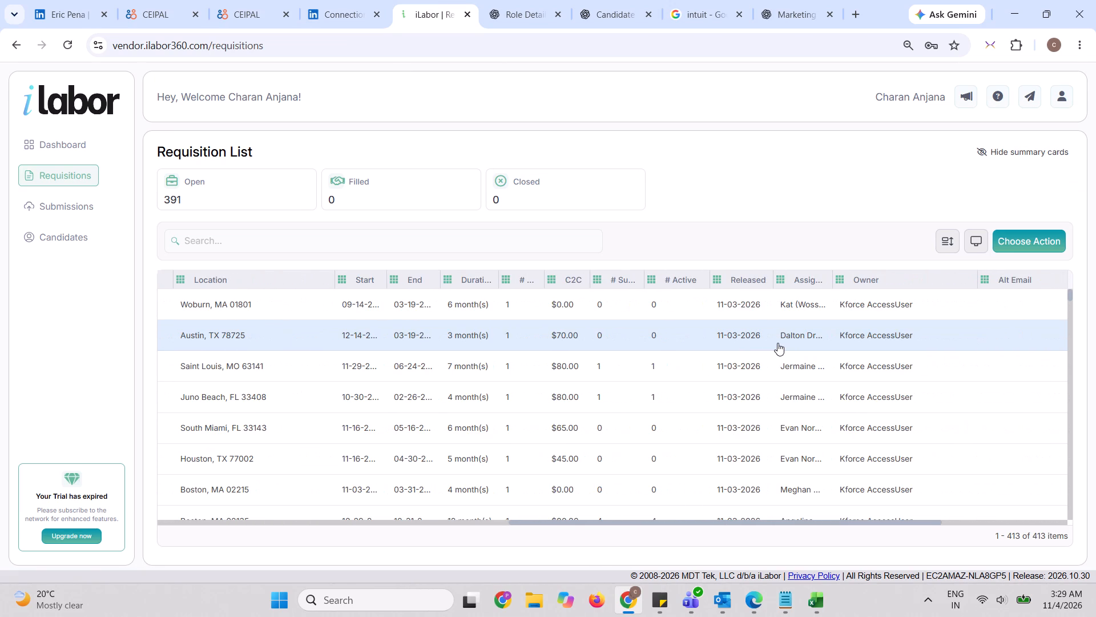
{"action": "scroll", "coordinate": [777, 343], "scroll_direction": "right", "scroll_amount": 7}
{"action": "left_click", "coordinate": [357, 335]}
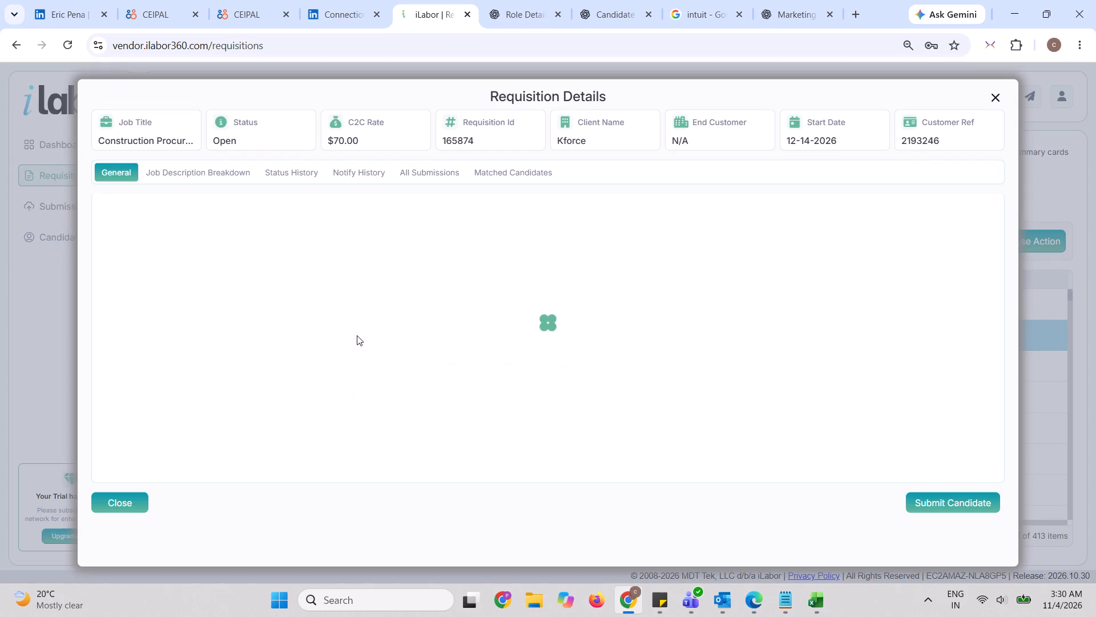
Read through the requisition's general details and job description, including the client industry, location, must-haves and duties.
{"action": "scroll", "coordinate": [445, 375], "scroll_direction": "down", "scroll_amount": 1}
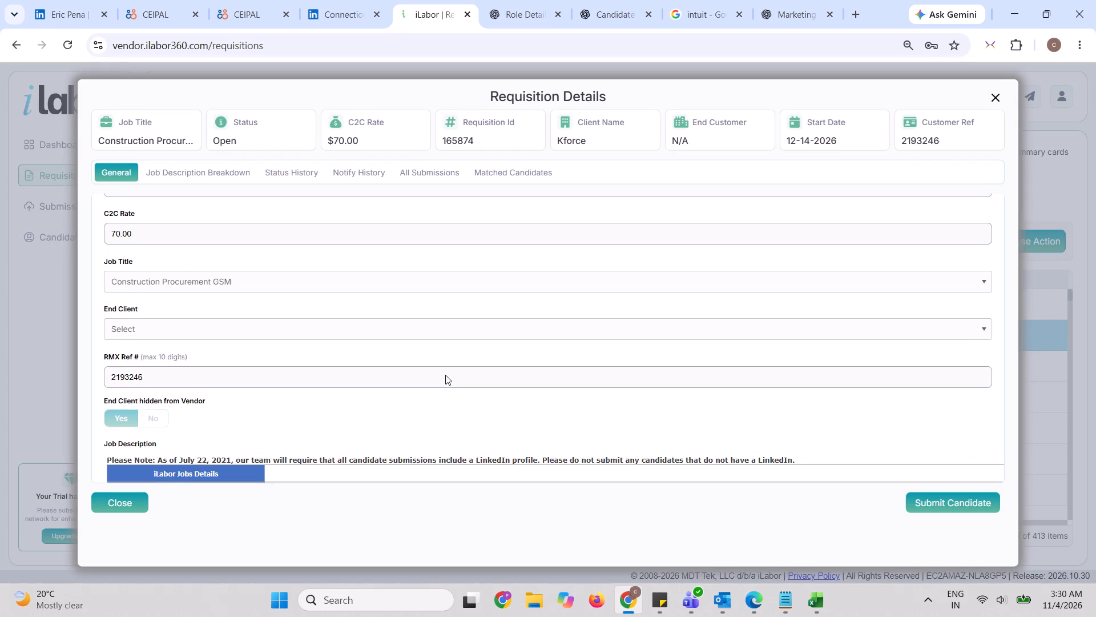
{"action": "scroll", "coordinate": [445, 375], "scroll_direction": "down", "scroll_amount": 2}
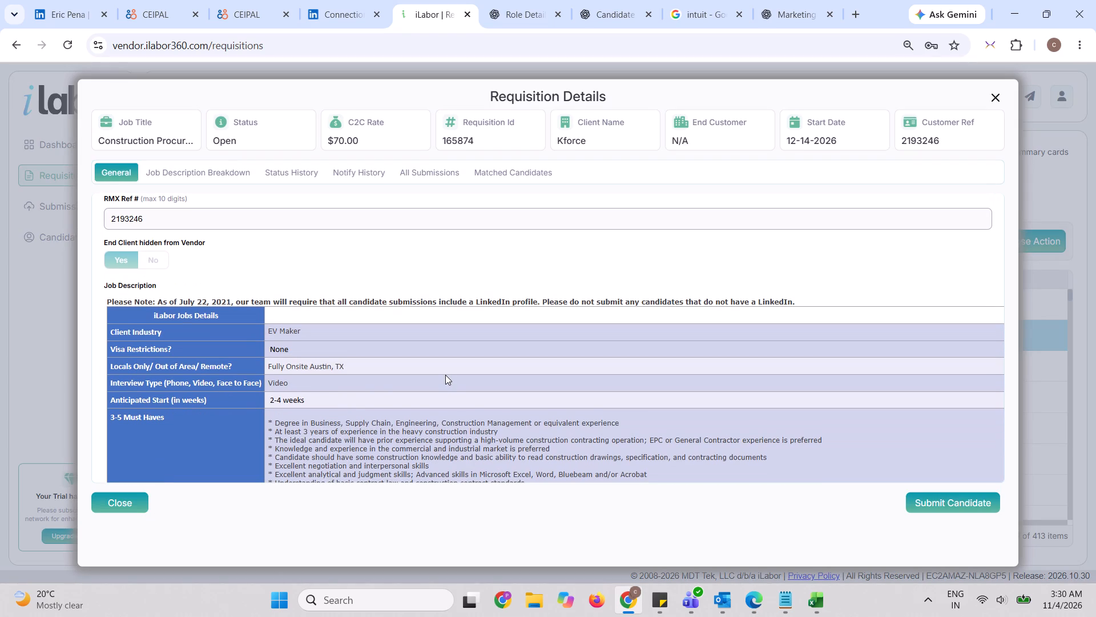
{"action": "scroll", "coordinate": [445, 375], "scroll_direction": "down", "scroll_amount": 1}
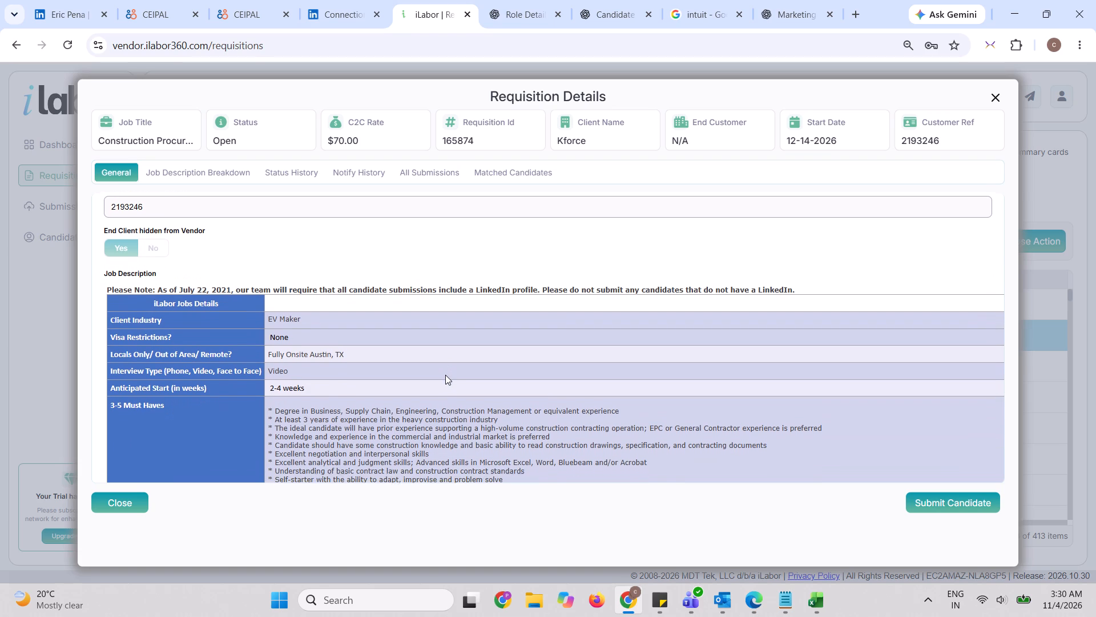
{"action": "scroll", "coordinate": [445, 375], "scroll_direction": "down", "scroll_amount": 4}
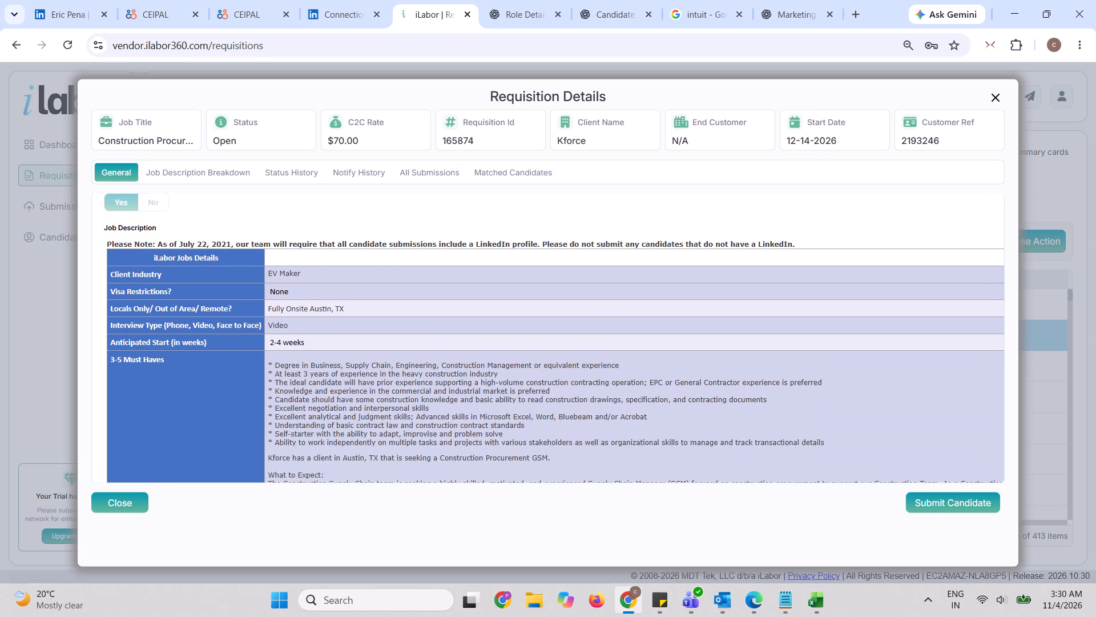
{"action": "scroll", "coordinate": [445, 375], "scroll_direction": "down", "scroll_amount": 1}
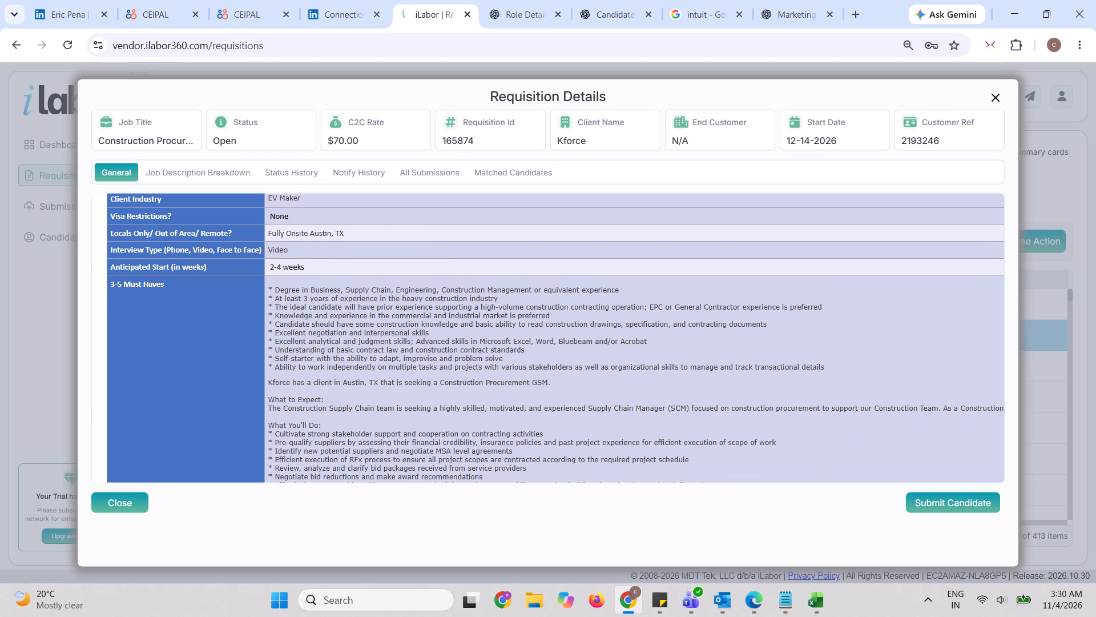
{"action": "scroll", "coordinate": [445, 375], "scroll_direction": "down", "scroll_amount": 2}
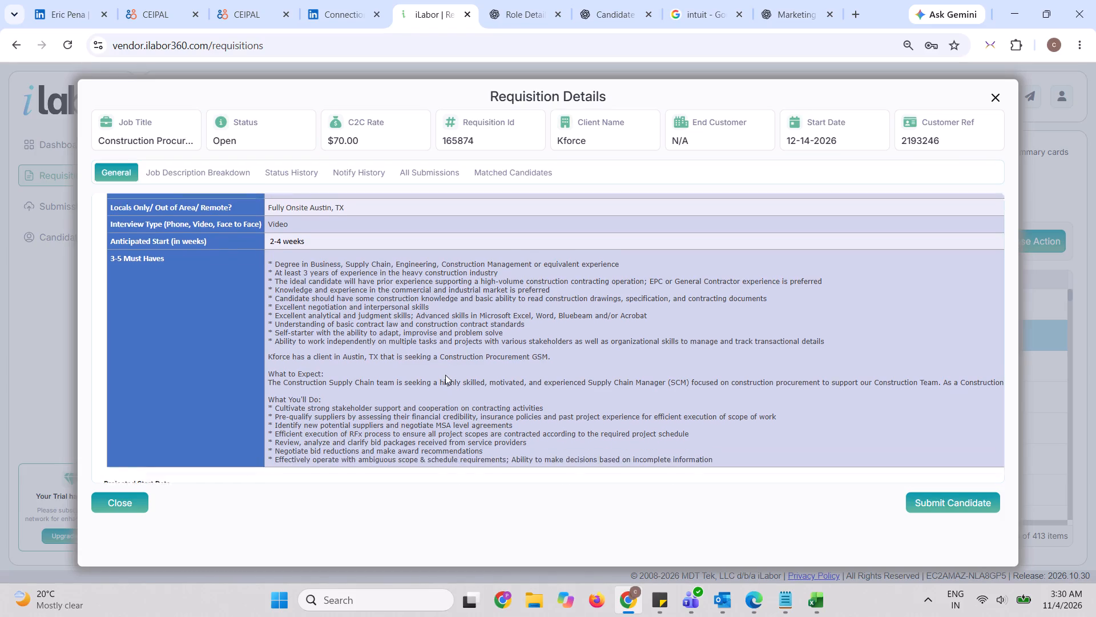
Copy the requisition text from the job title through the last duty at the end of the job description.
{"action": "scroll", "coordinate": [445, 375], "scroll_direction": "down", "scroll_amount": 1}
{"action": "left_click_drag", "start_coordinate": [719, 434], "coordinate": [298, 297]}
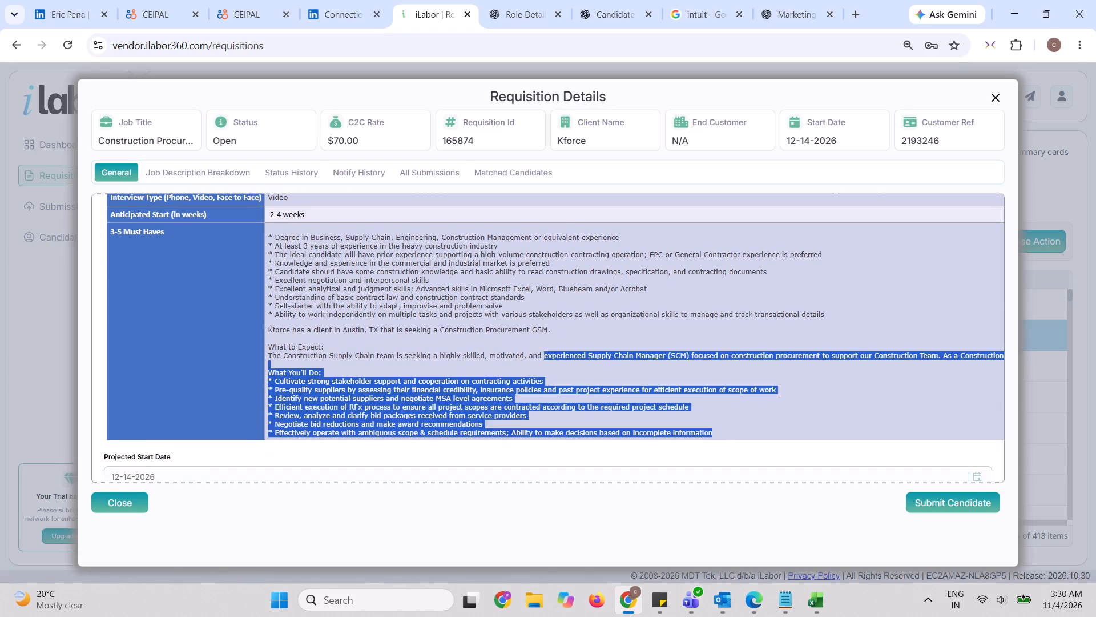
{"action": "left_click_drag", "start_coordinate": [298, 297], "coordinate": [177, 458]}
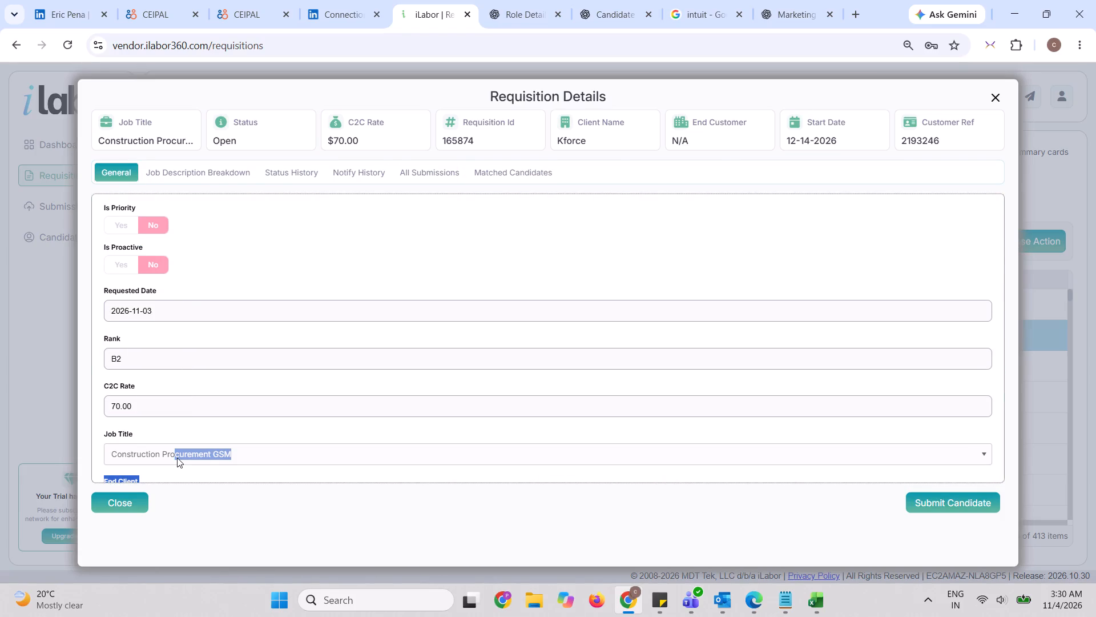
{"action": "scroll", "coordinate": [177, 458], "scroll_direction": "down", "scroll_amount": 1}
{"action": "key", "text": "shift+Up"}
{"action": "key", "text": "ctrl+c"}
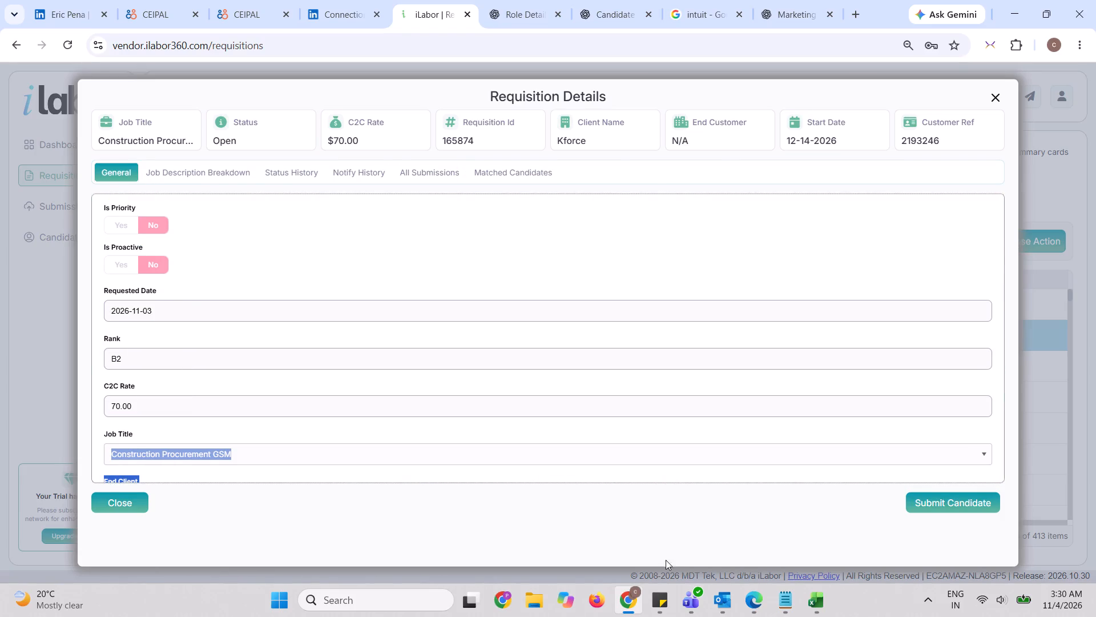
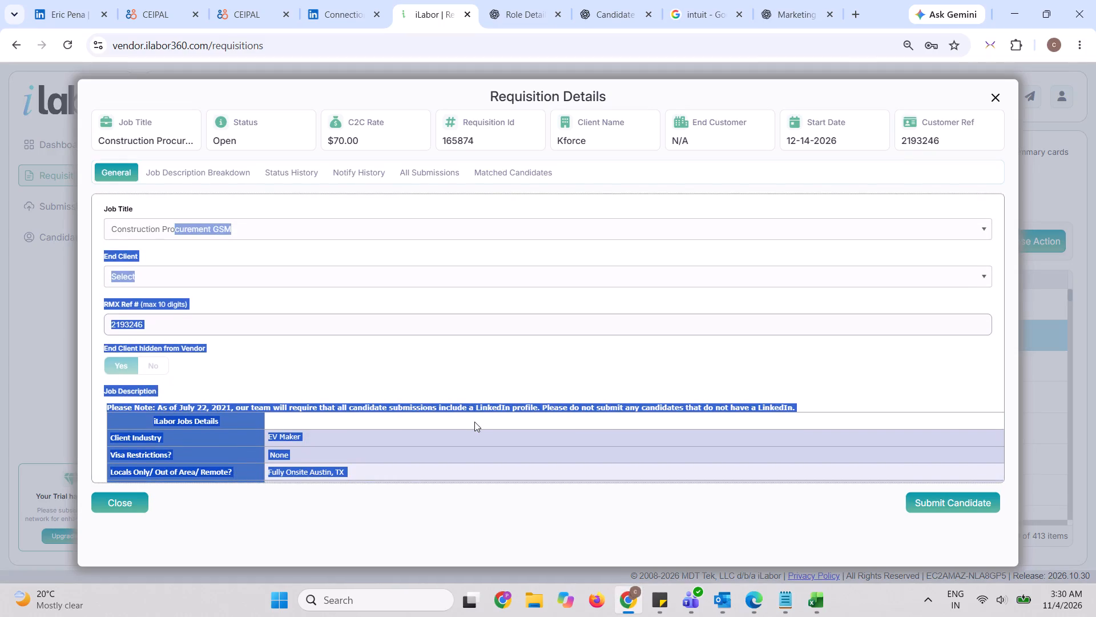
Shrink the text selection so it starts at the Job Description heading, and copy the job description.
{"action": "key", "text": "shift+Down"}
{"action": "key", "text": "shift+Down"}
{"action": "key", "text": "shift+Down"}
{"action": "key", "text": "shift+Down"}
{"action": "key", "text": "shift+Down"}
{"action": "key", "text": "shift+Down"}
{"action": "key", "text": "shift+Down"}
{"action": "key", "text": "shift+Down"}
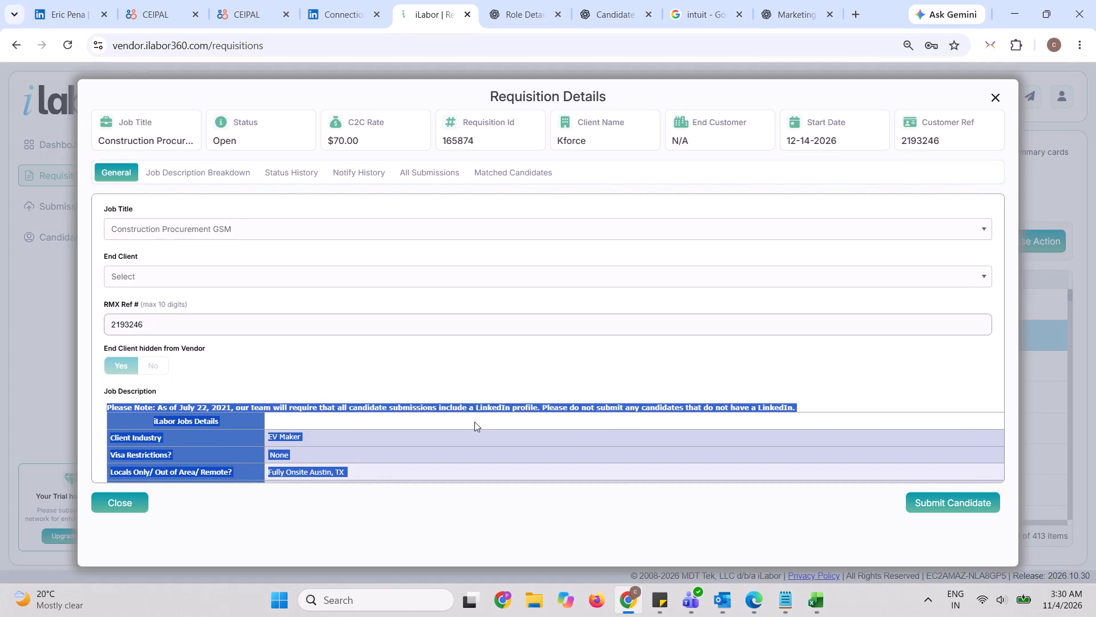
{"action": "key", "text": "shift+Up"}
{"action": "key", "text": "ctrl+c"}
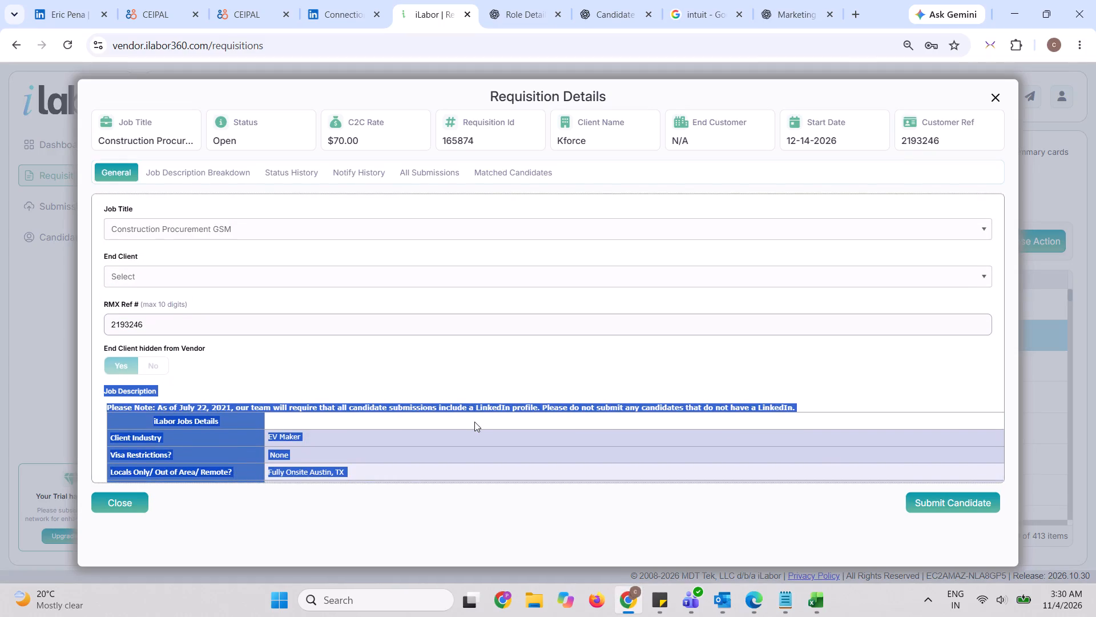
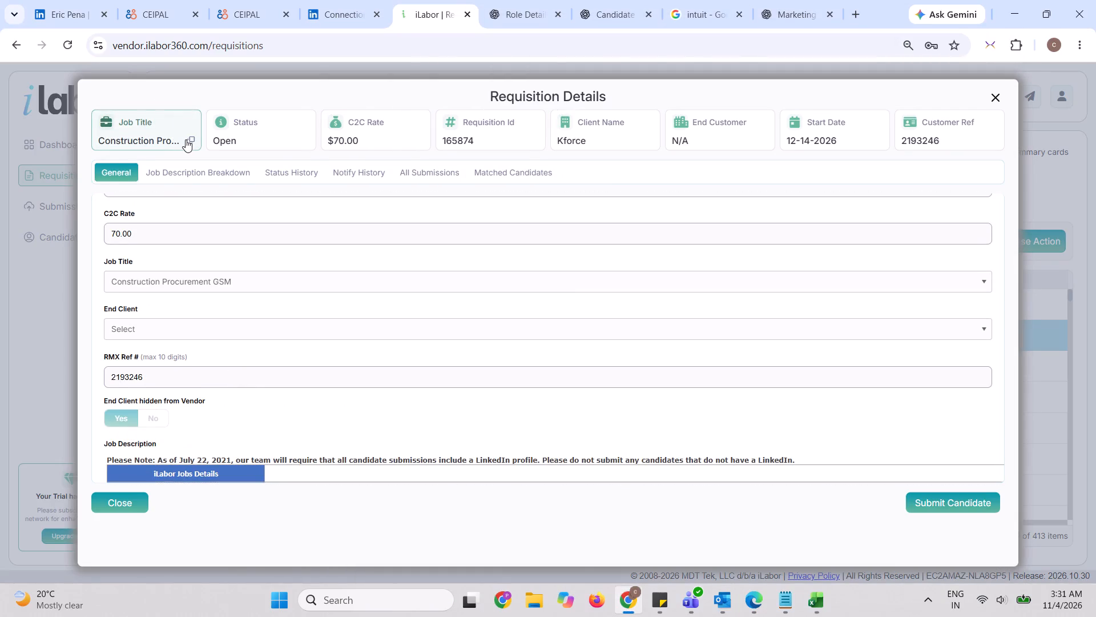
Copy the job title Construction Procurement GSM from the requisition's summary details.
{"action": "left_click", "coordinate": [190, 140]}
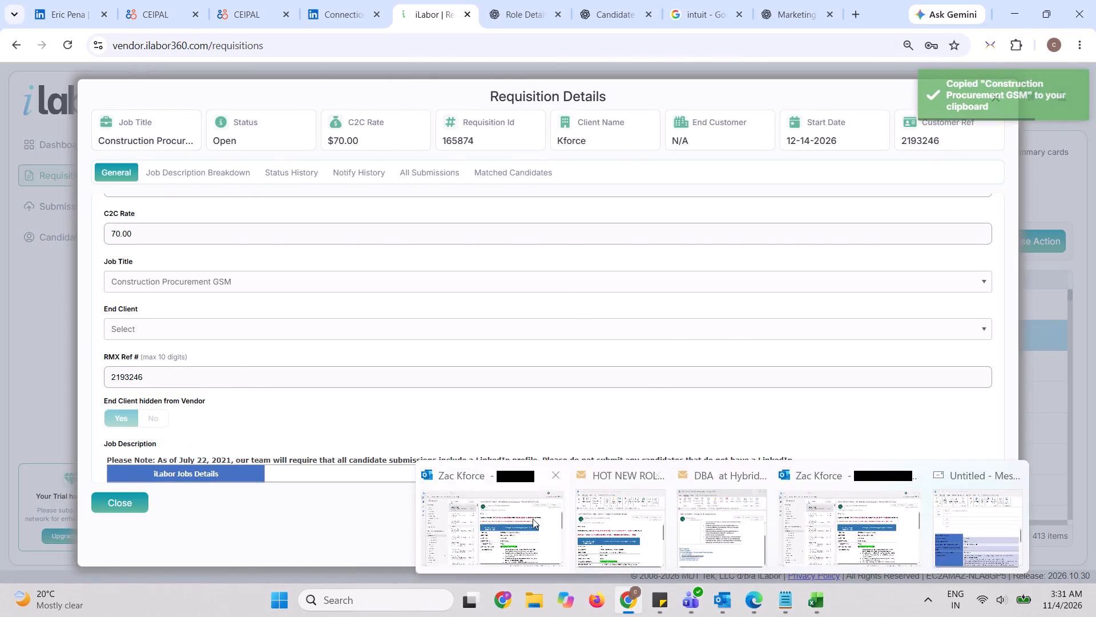
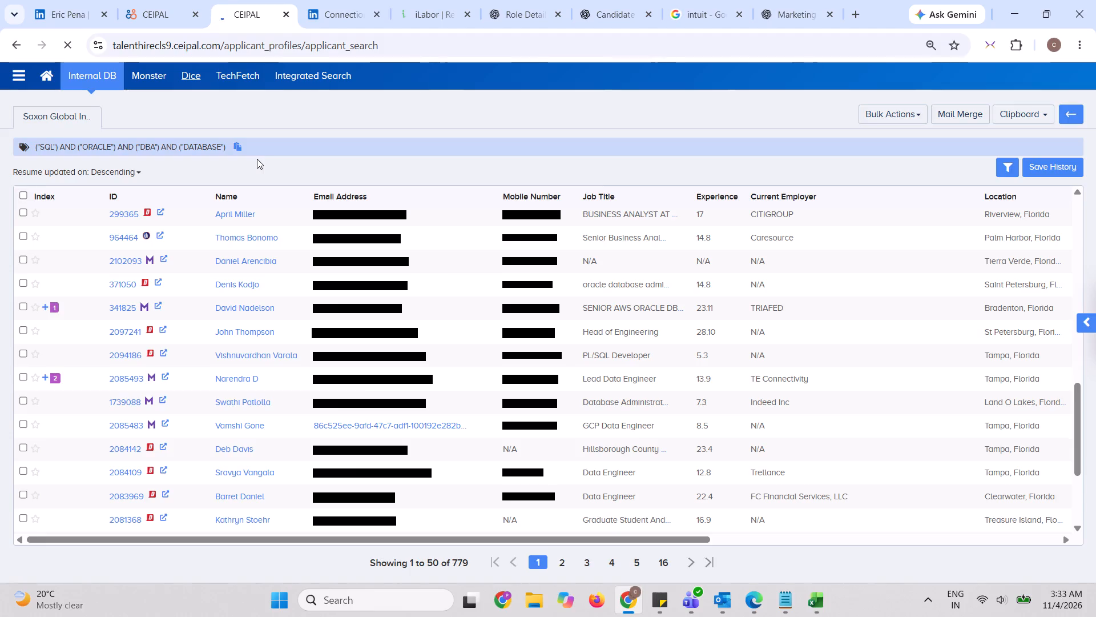
{"action": "left_click", "coordinate": [223, 147]}
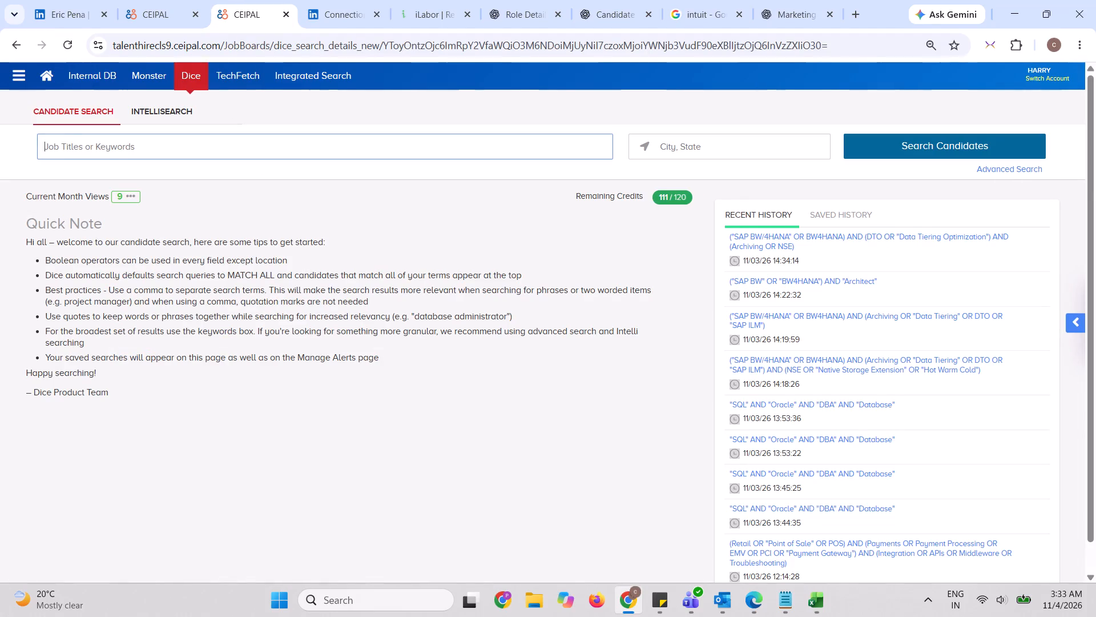
{"action": "key", "text": "ctrl+v"}
Enter austin as the city for the Dice candidate search.
{"action": "left_click", "coordinate": [729, 149]}
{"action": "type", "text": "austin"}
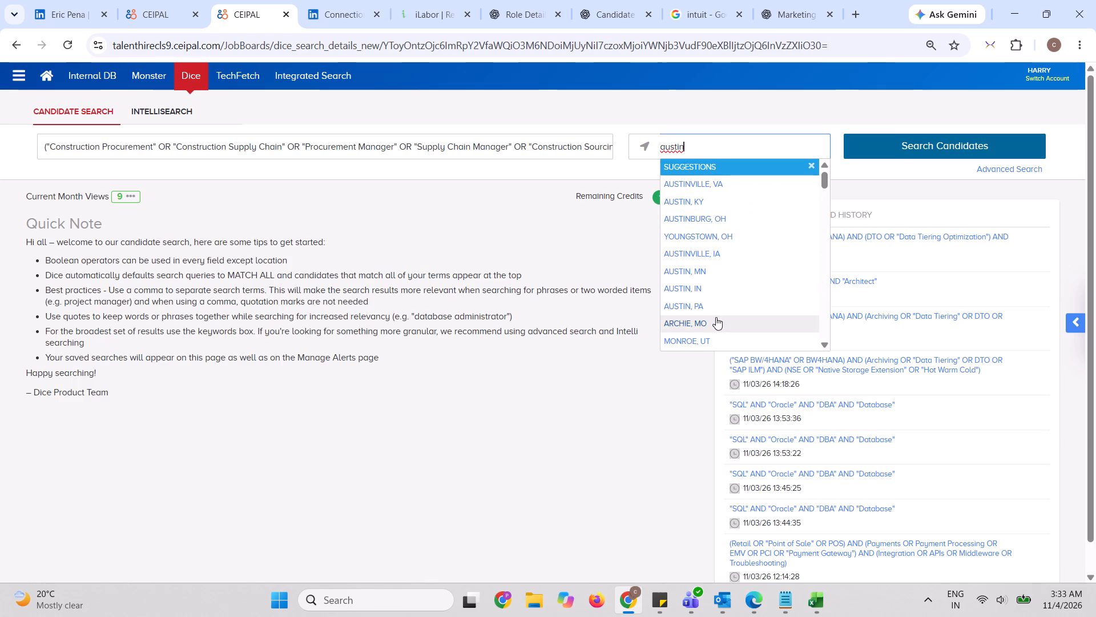
Set the search location to AUSTIN, TX and run the Dice candidate search with the construction procurement keywords.
{"action": "scroll", "coordinate": [717, 271], "scroll_direction": "down", "scroll_amount": 1}
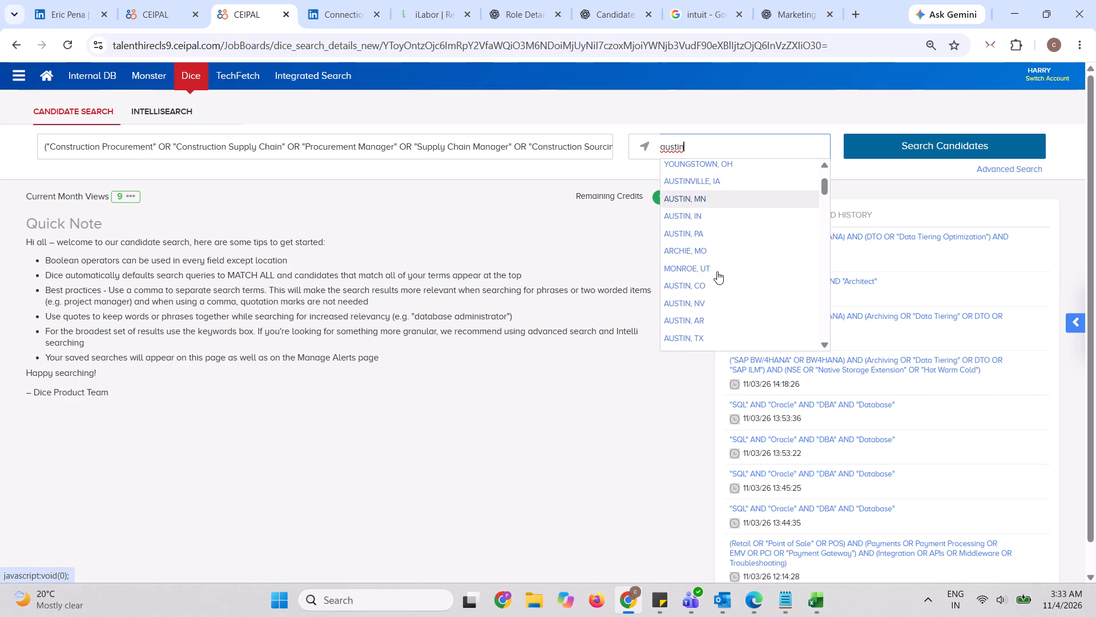
{"action": "scroll", "coordinate": [717, 271], "scroll_direction": "down", "scroll_amount": 1}
{"action": "left_click", "coordinate": [694, 333]}
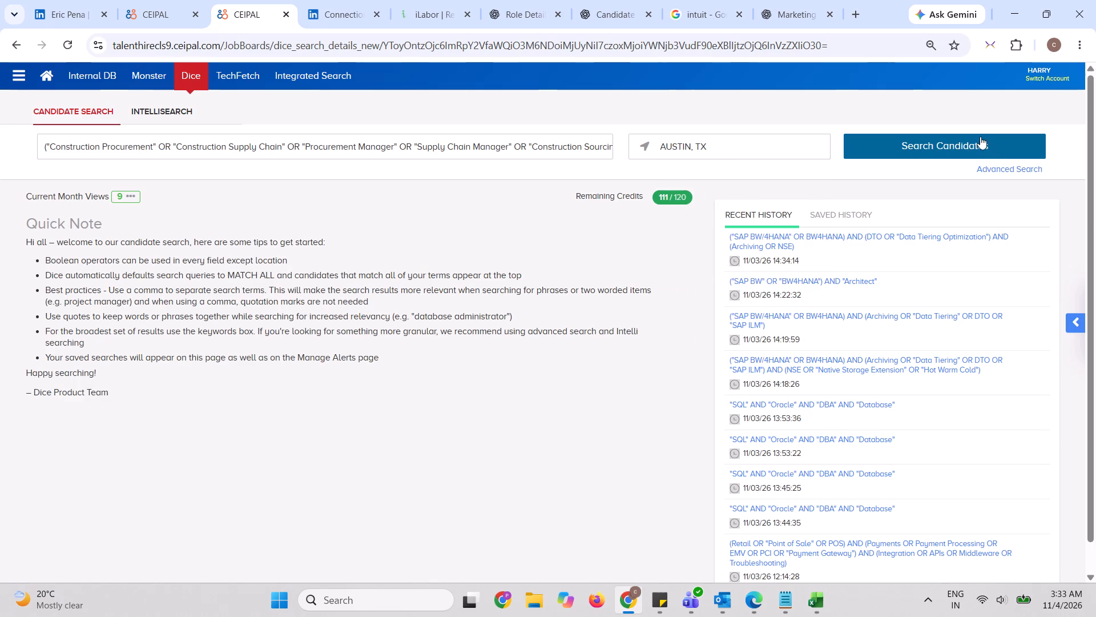
{"action": "left_click", "coordinate": [979, 142]}
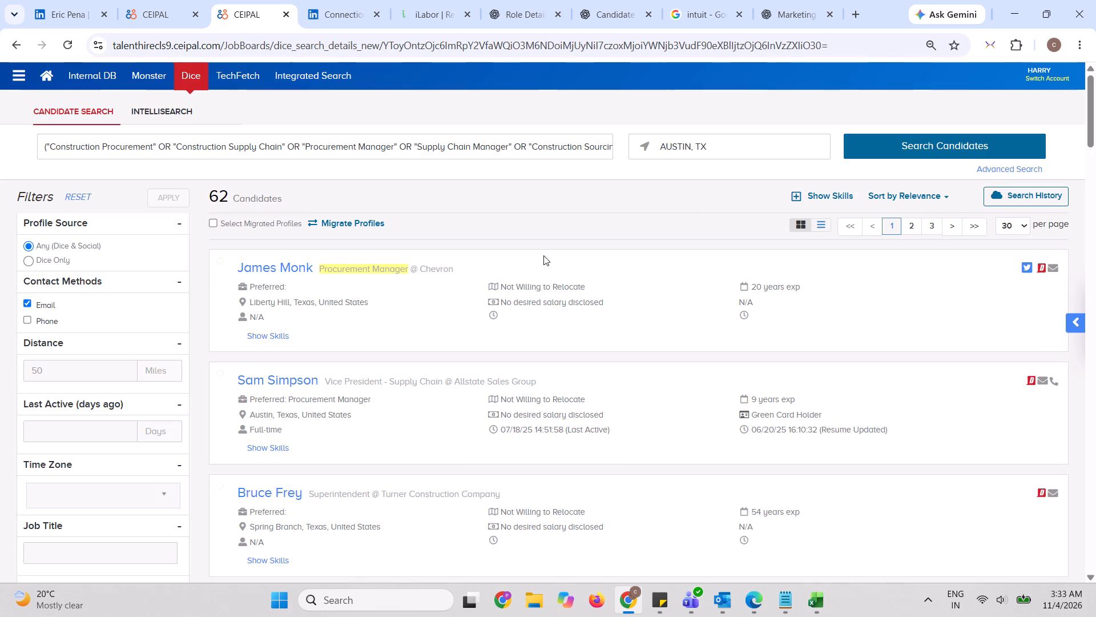
Filter the candidate results to those last active within 180 days.
{"action": "left_click", "coordinate": [82, 430]}
{"action": "type", "text": "180"}
{"action": "key", "text": "Return"}
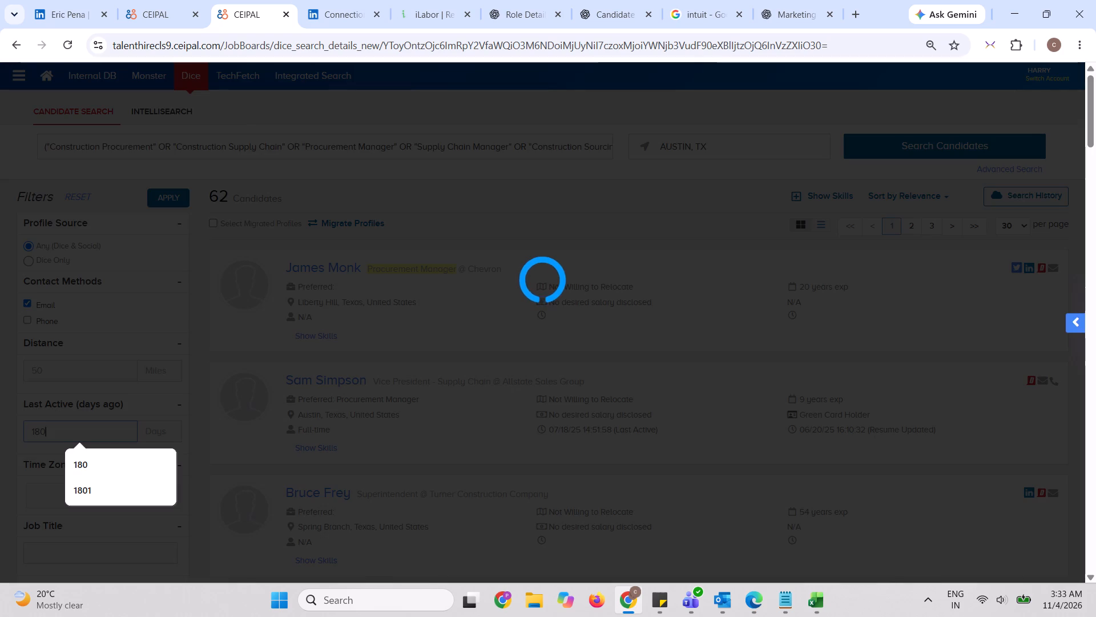
{"action": "left_click", "coordinate": [194, 410]}
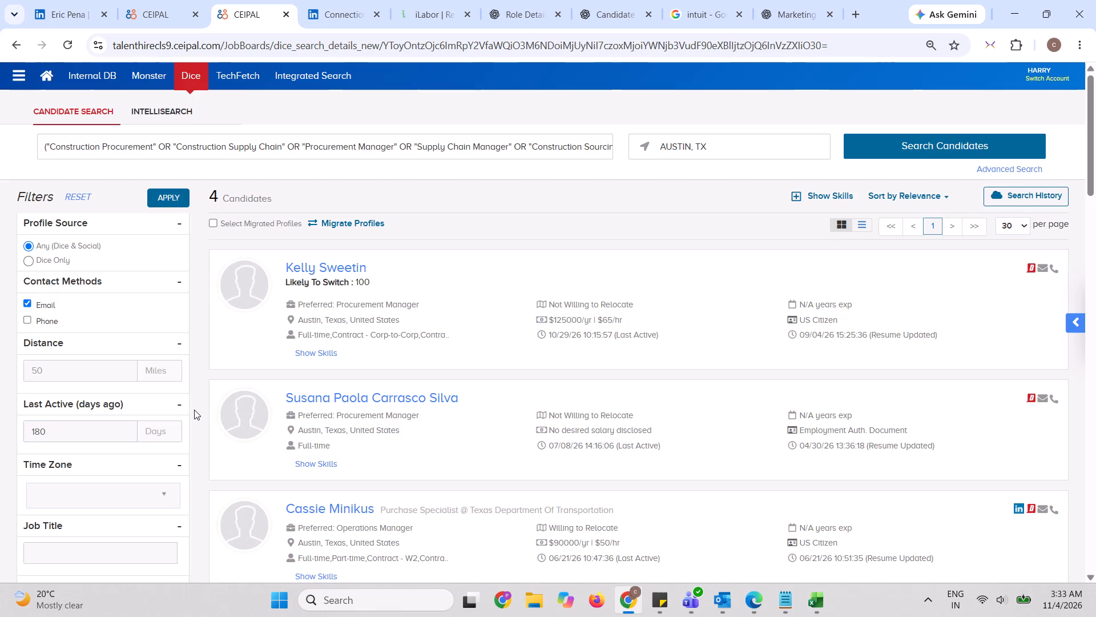
Copy the first listed candidate's name and look it up in the LinkedIn search.
{"action": "left_click_drag", "start_coordinate": [268, 269], "coordinate": [397, 265]}
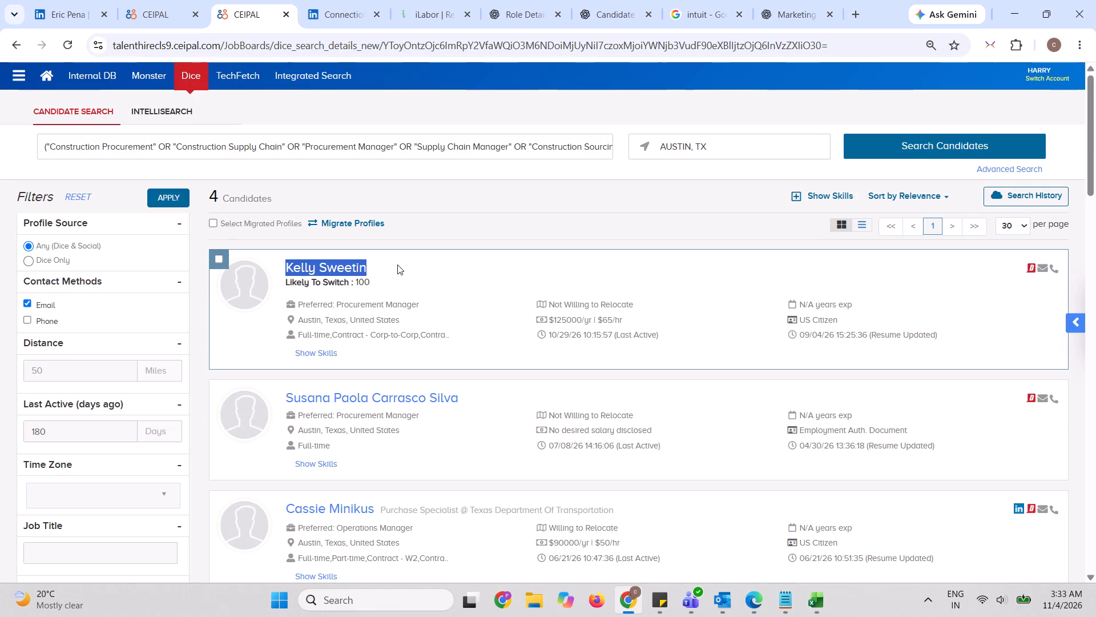
{"action": "key", "text": "ctrl+c"}
{"action": "left_click", "coordinate": [360, 0]}
{"action": "left_click", "coordinate": [274, 64]}
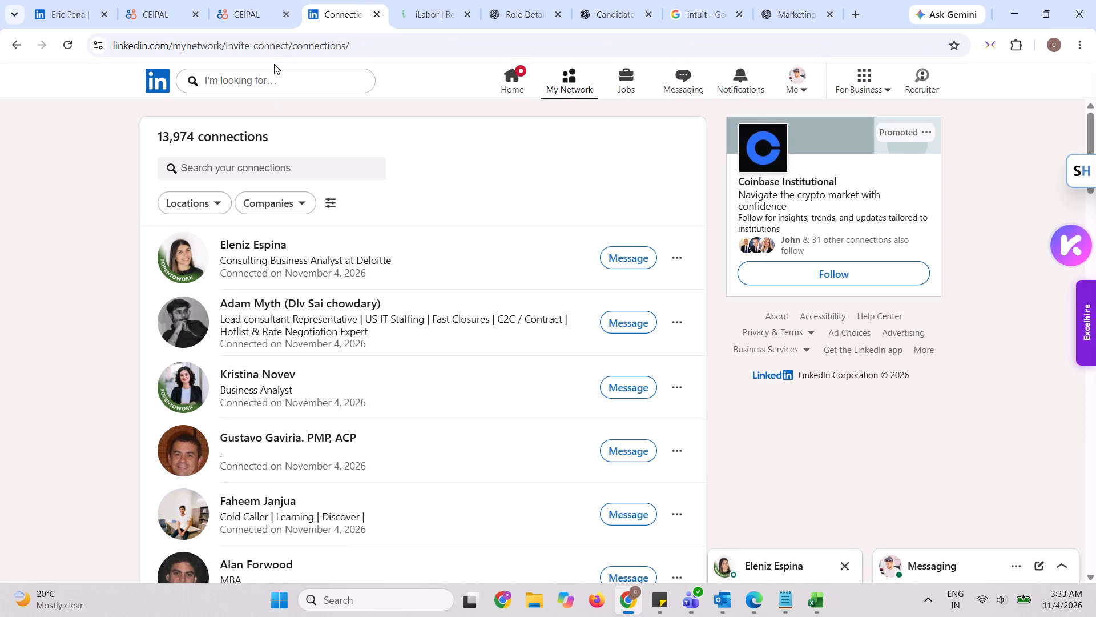
{"action": "left_click", "coordinate": [272, 78]}
{"action": "key", "text": "ctrl+v"}
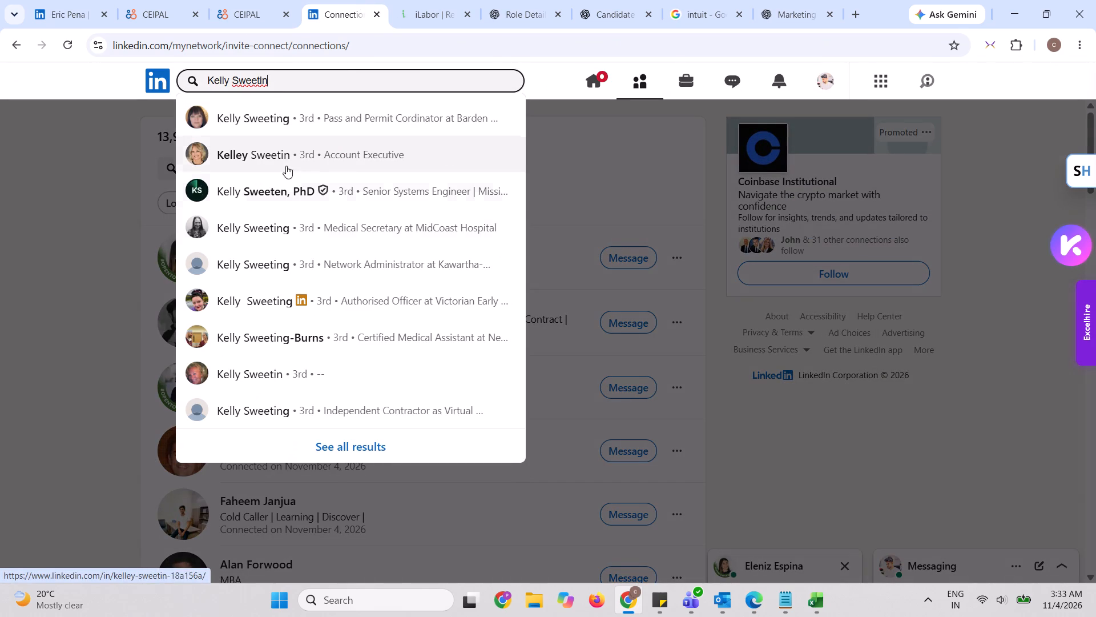
Recheck the candidate's Dice listing and search LinkedIn for the same name with "procurement" added.
{"action": "left_click", "coordinate": [273, 0]}
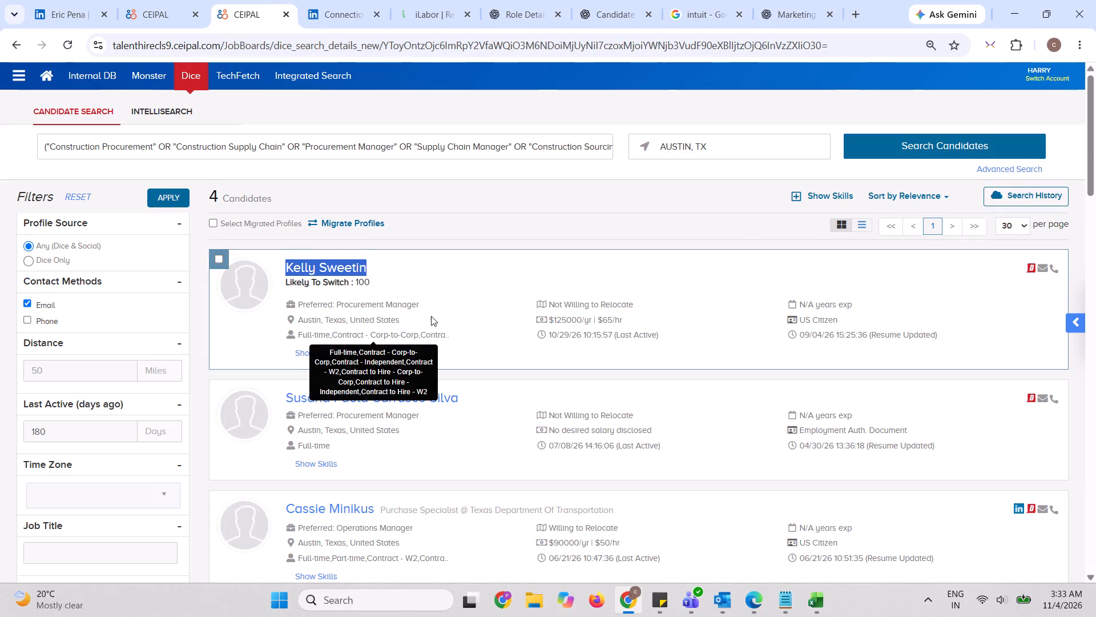
{"action": "scroll", "coordinate": [431, 316], "scroll_direction": "down", "scroll_amount": 1}
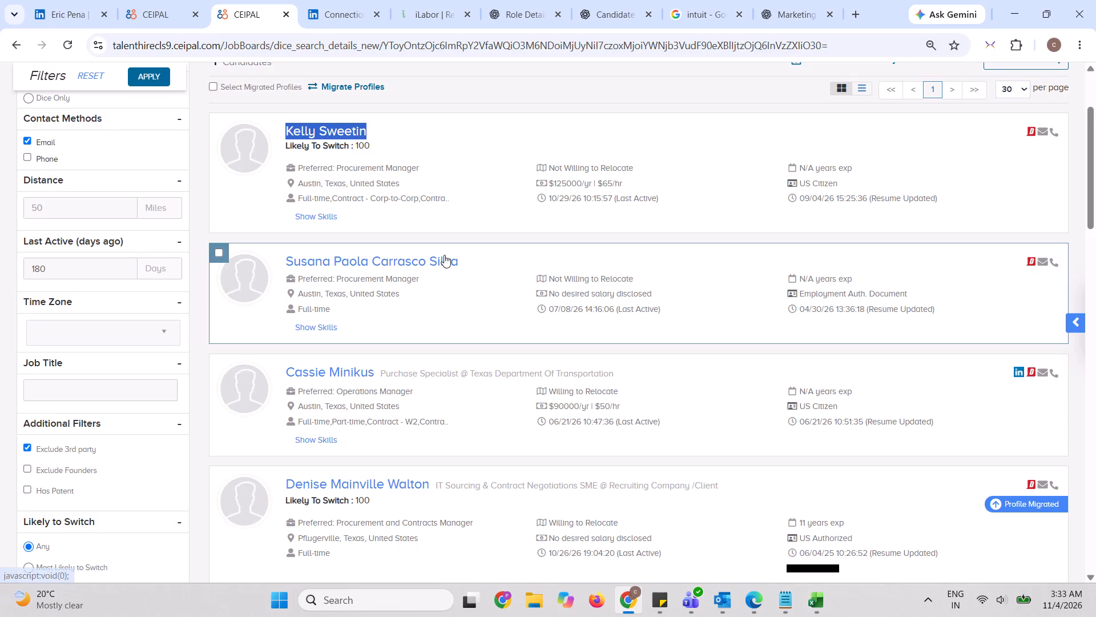
{"action": "key", "text": "ctrl+c"}
{"action": "left_click", "coordinate": [341, 0]}
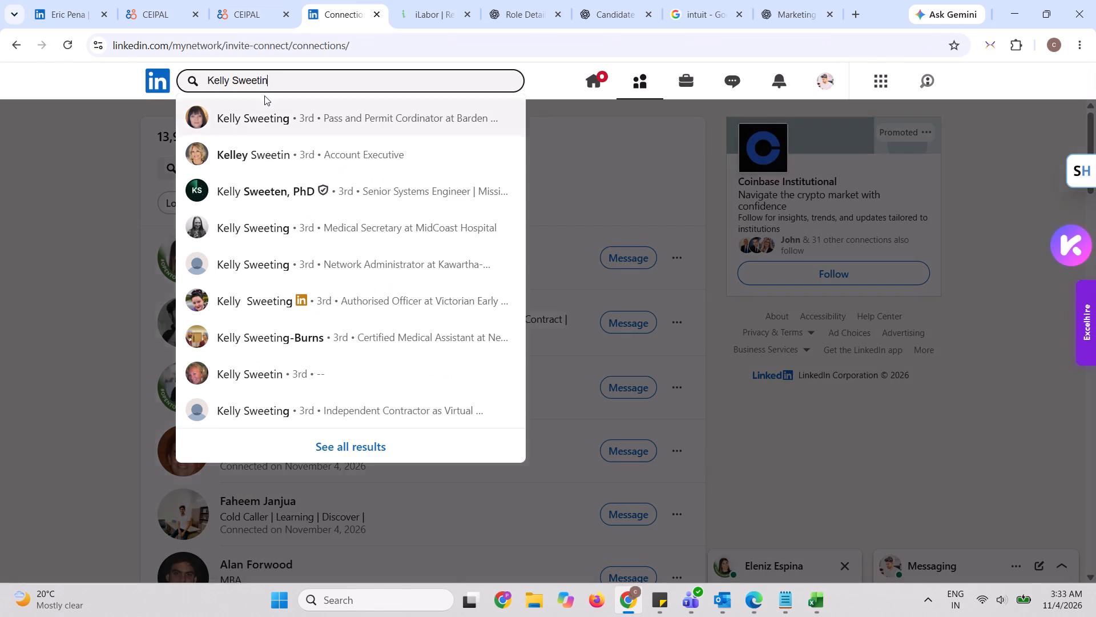
{"action": "key", "text": "space"}
{"action": "type", "text": "procurement"}
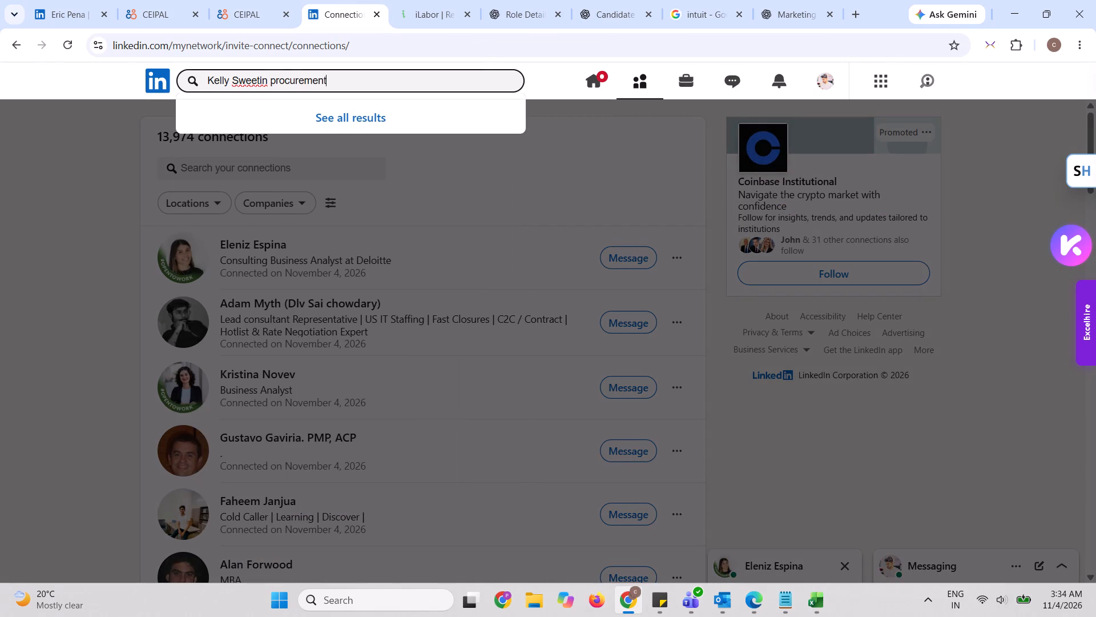
{"action": "key", "text": "Return"}
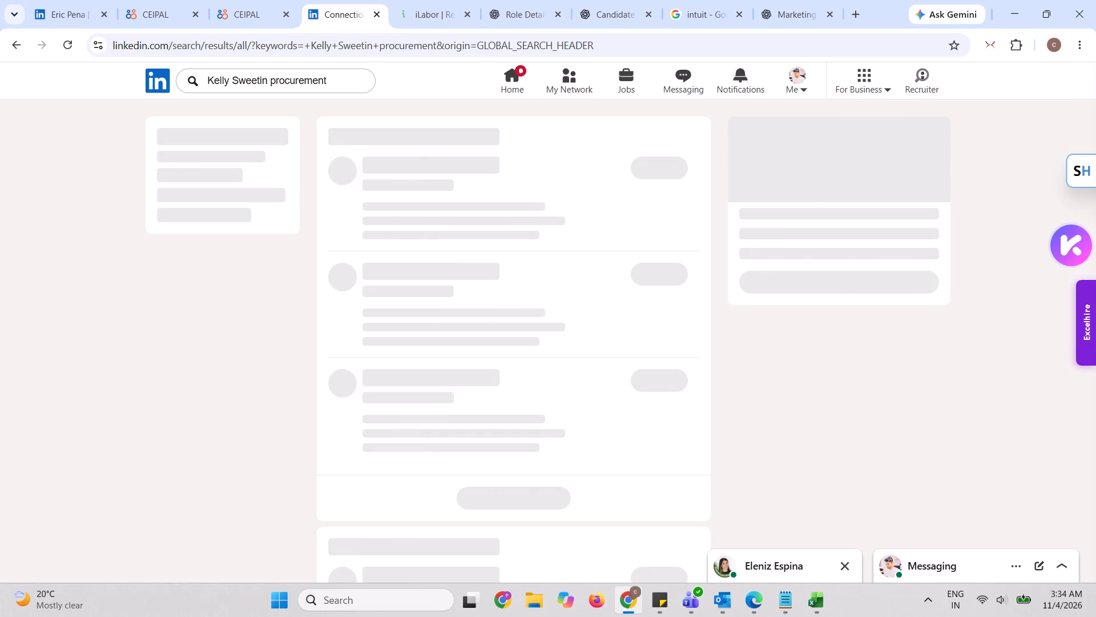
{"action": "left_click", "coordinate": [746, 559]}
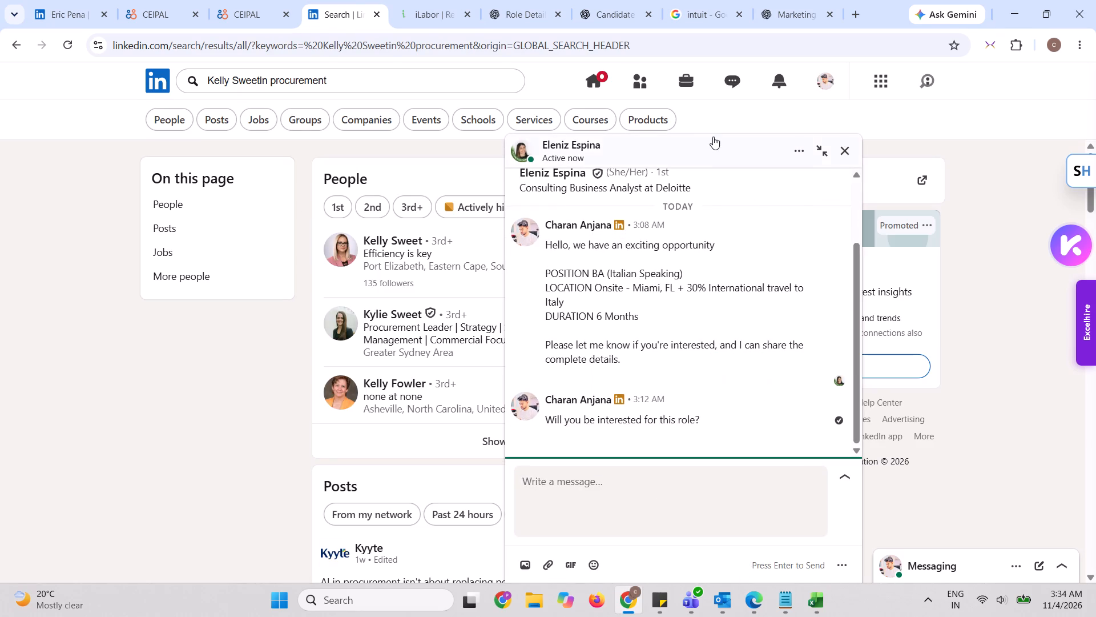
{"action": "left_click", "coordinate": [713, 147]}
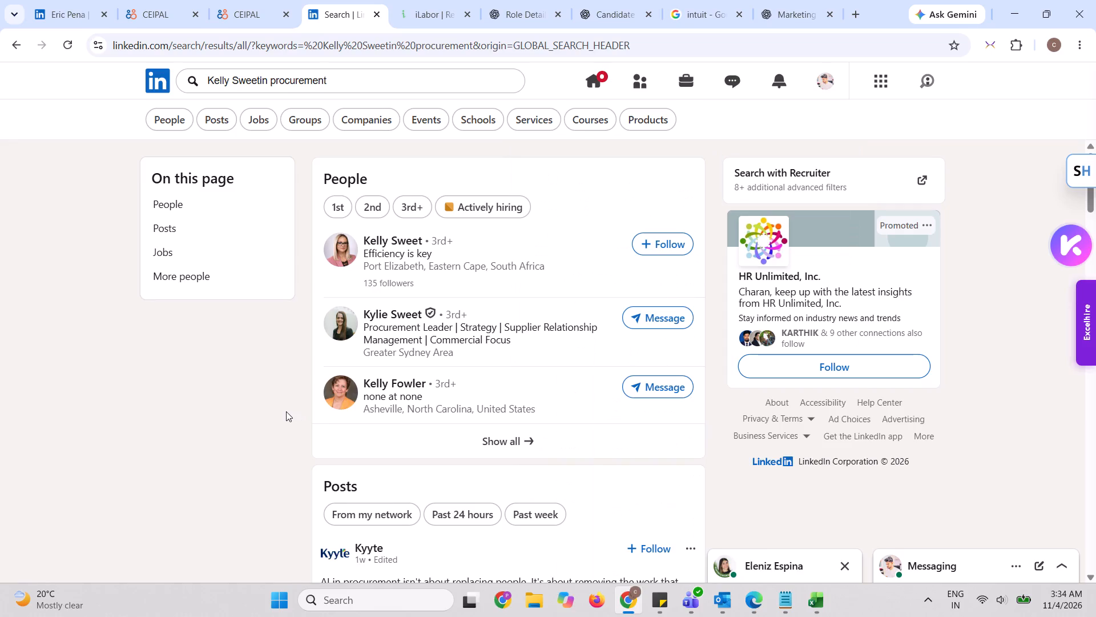
Return to the filtered Dice candidate results.
{"action": "left_click", "coordinate": [259, 0]}
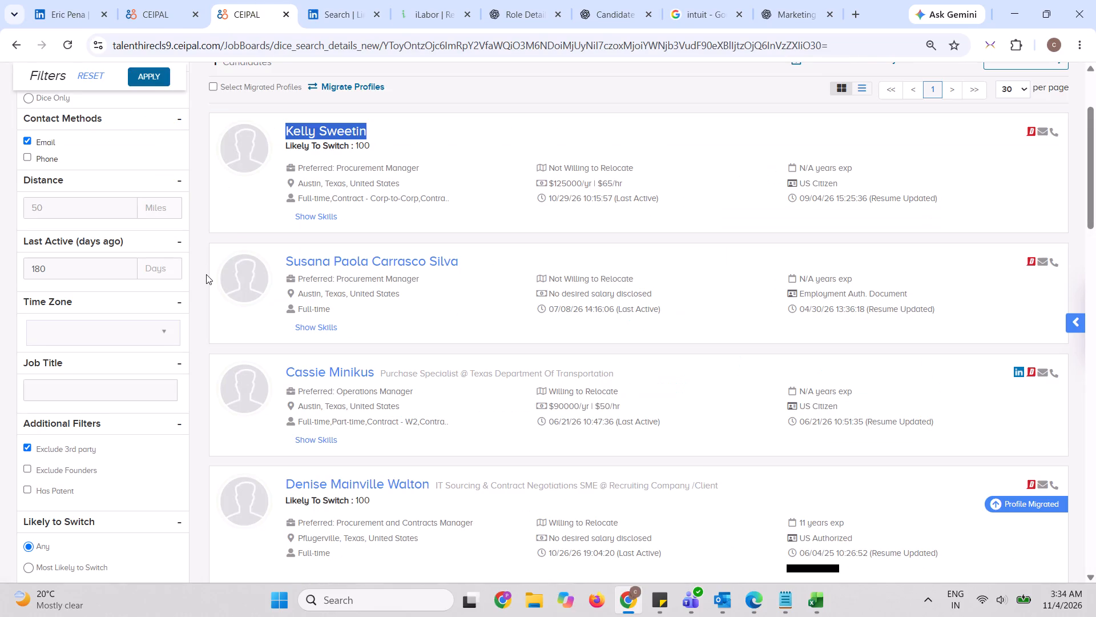
Copy the name of the candidate listed as Purchase Specialist at Texas Department Of Transportation and open the matching Contract Manager profile on LinkedIn.
{"action": "scroll", "coordinate": [206, 273], "scroll_direction": "down", "scroll_amount": 1}
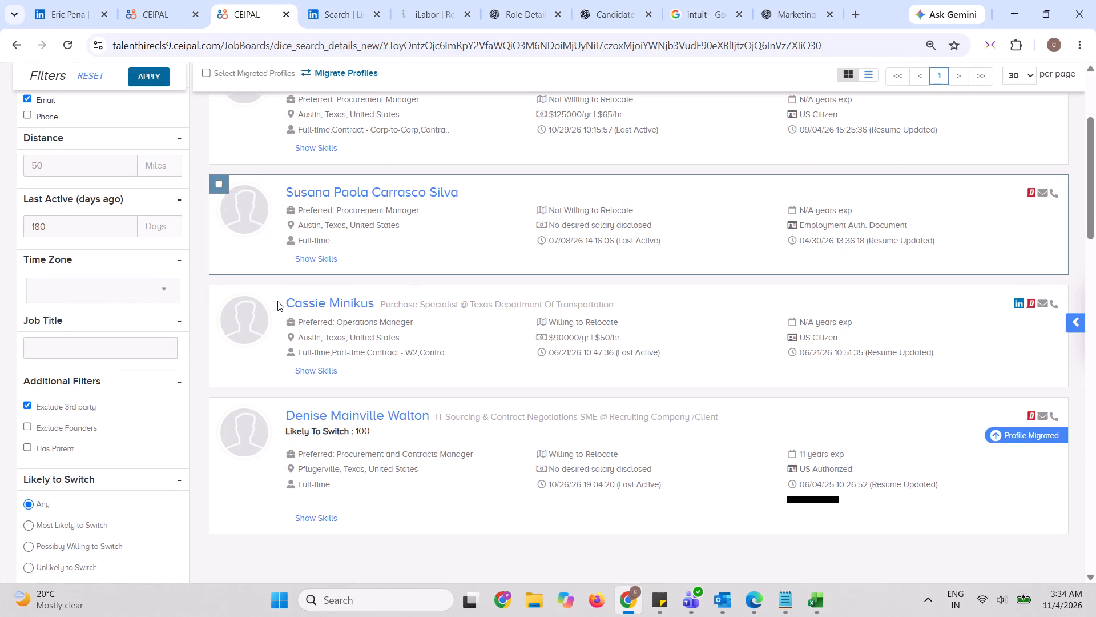
{"action": "left_click_drag", "start_coordinate": [277, 301], "coordinate": [373, 311]}
{"action": "key", "text": "ctrl+c"}
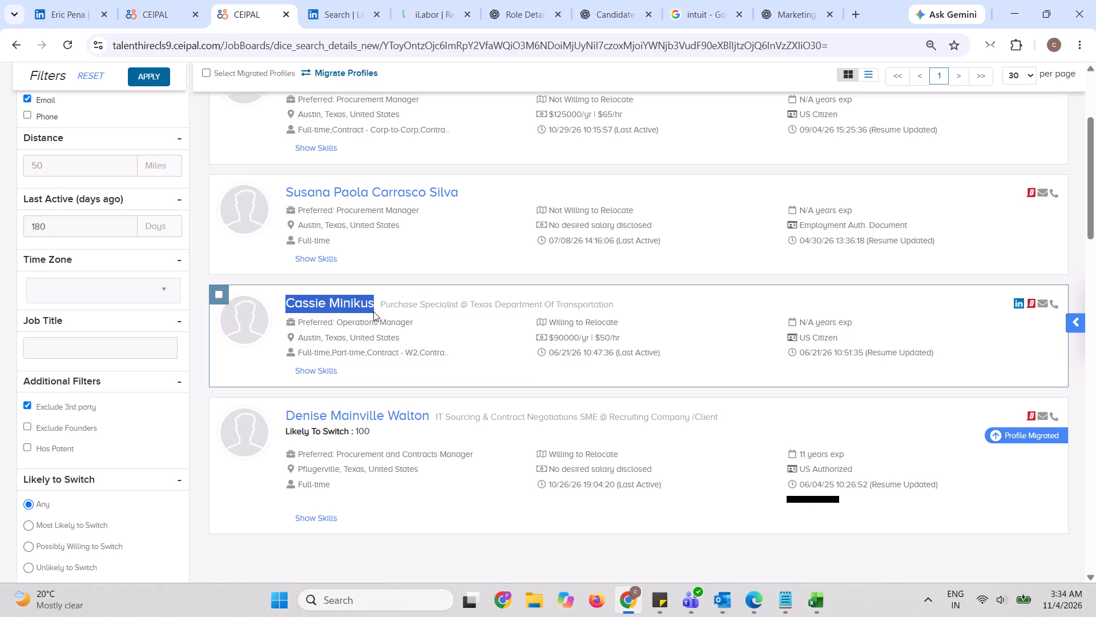
{"action": "left_click", "coordinate": [358, 4]}
{"action": "left_click", "coordinate": [296, 84]}
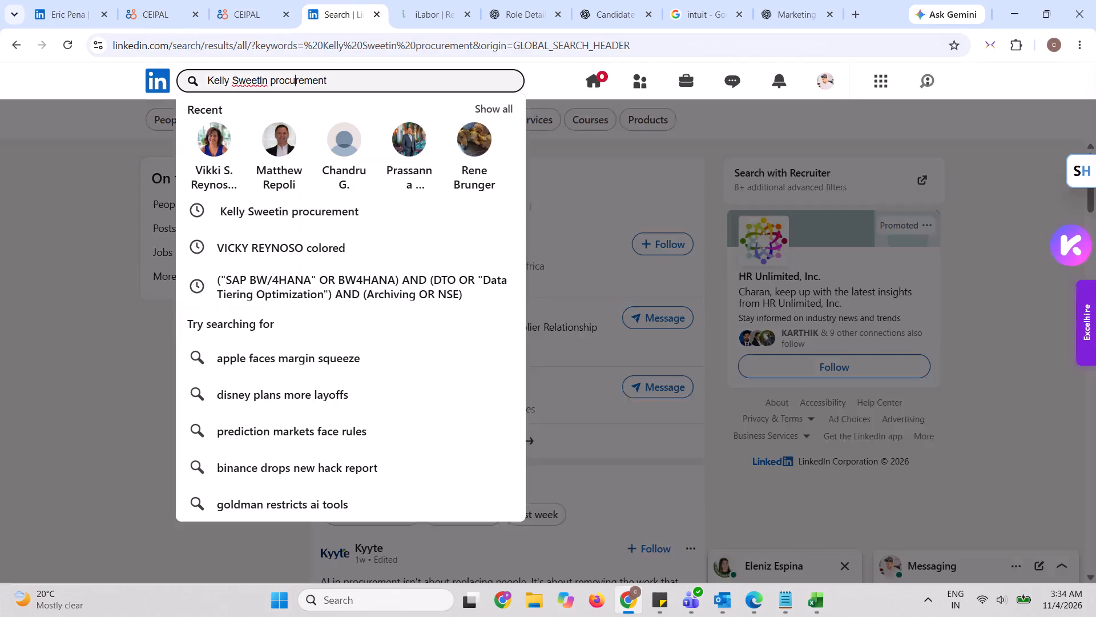
{"action": "key", "text": "ctrl+a"}
{"action": "key", "text": "ctrl+v"}
{"action": "left_click", "coordinate": [316, 113]}
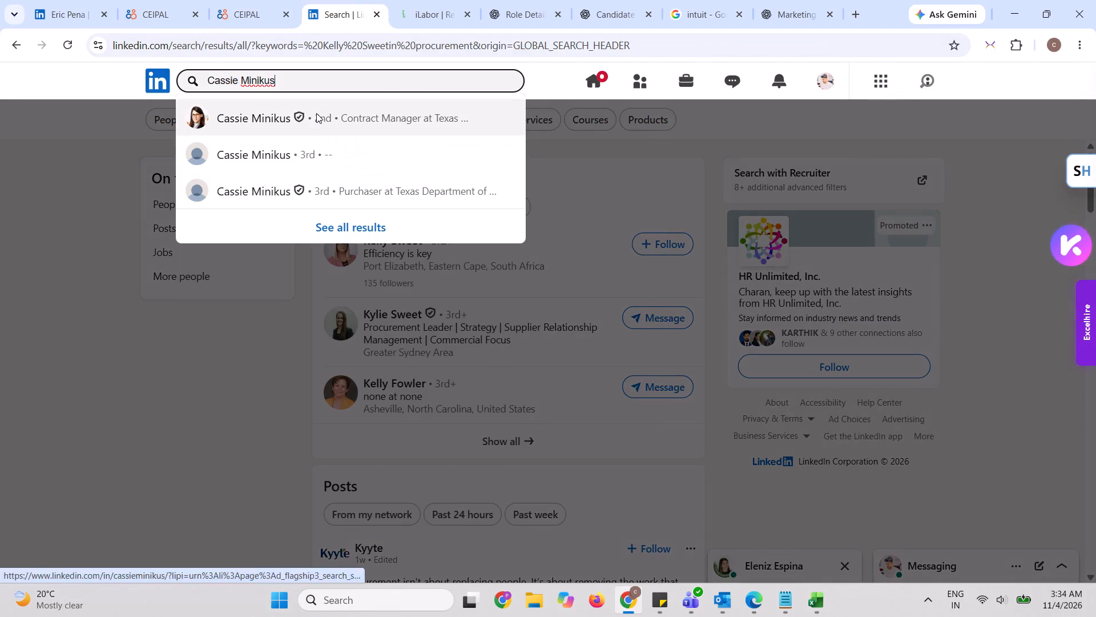
{"action": "left_click", "coordinate": [27, 338]}
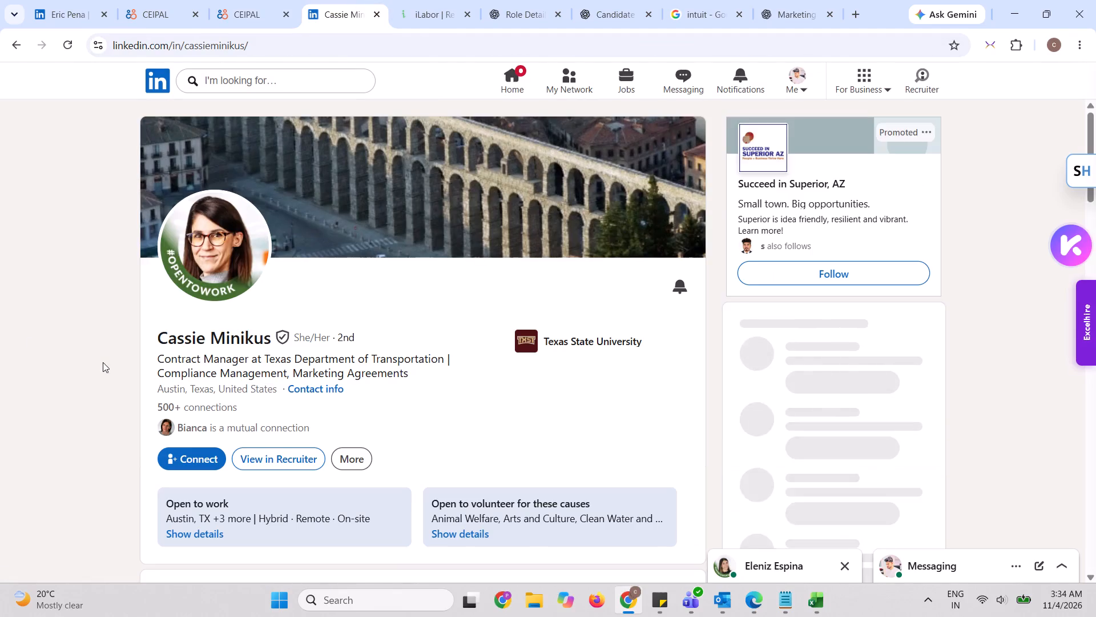
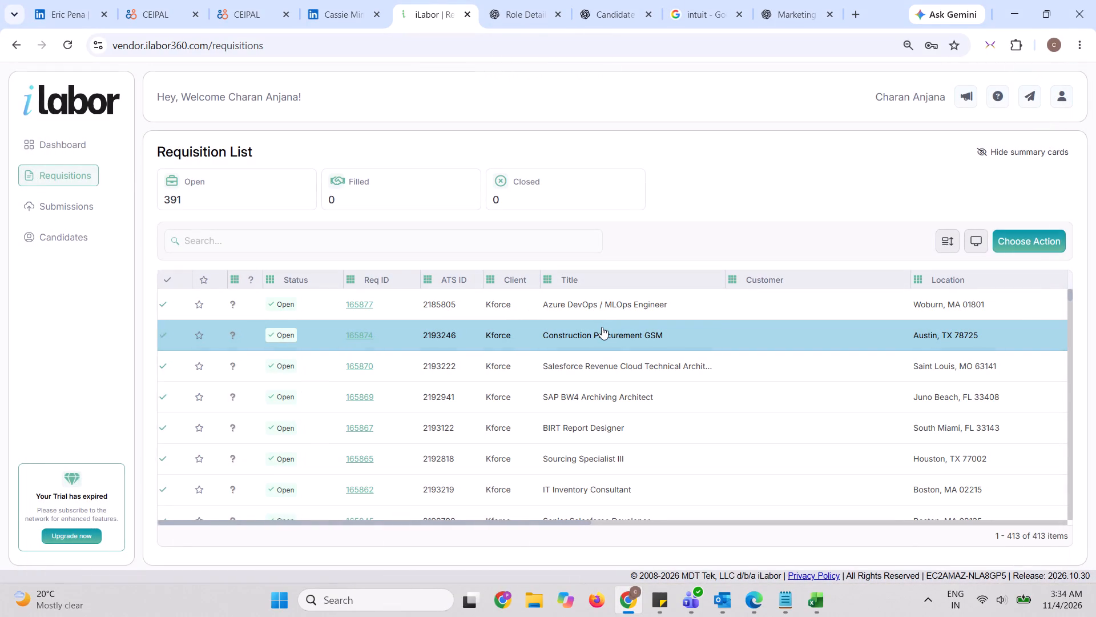
{"action": "scroll", "coordinate": [602, 327], "scroll_direction": "up", "scroll_amount": 1}
{"action": "scroll", "coordinate": [602, 327], "scroll_direction": "left", "scroll_amount": 3}
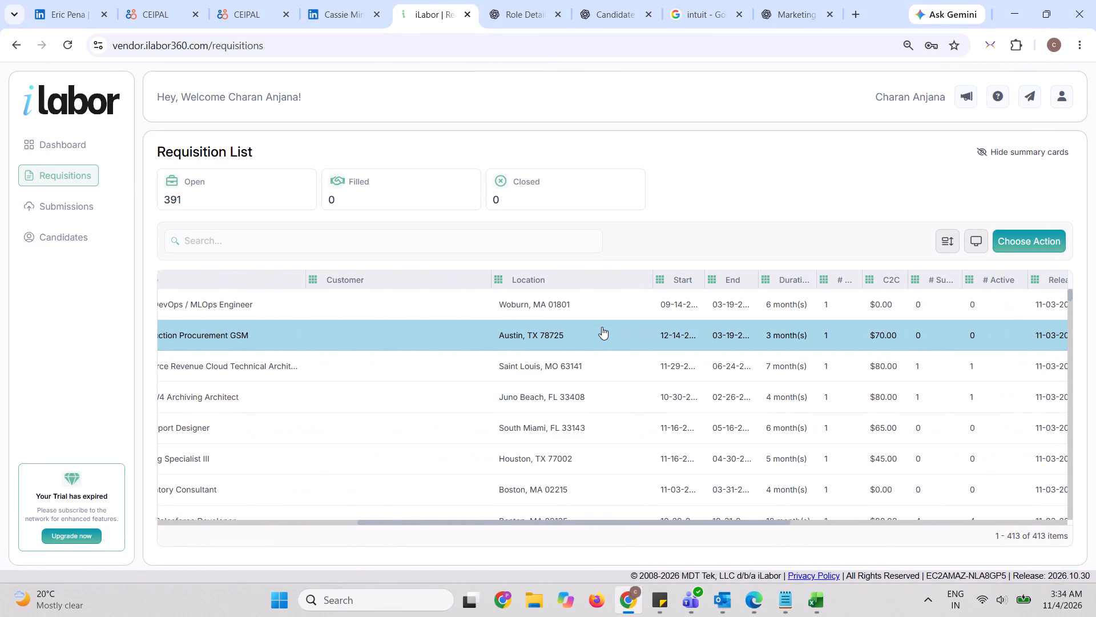
{"action": "scroll", "coordinate": [602, 327], "scroll_direction": "left", "scroll_amount": 3}
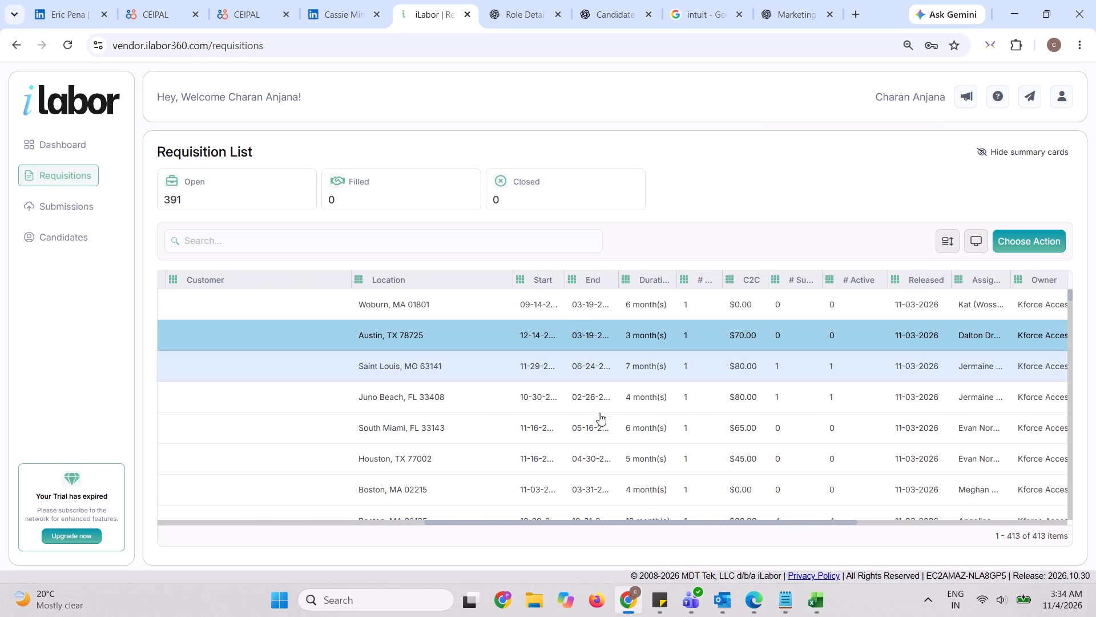
{"action": "scroll", "coordinate": [594, 440], "scroll_direction": "down", "scroll_amount": 1}
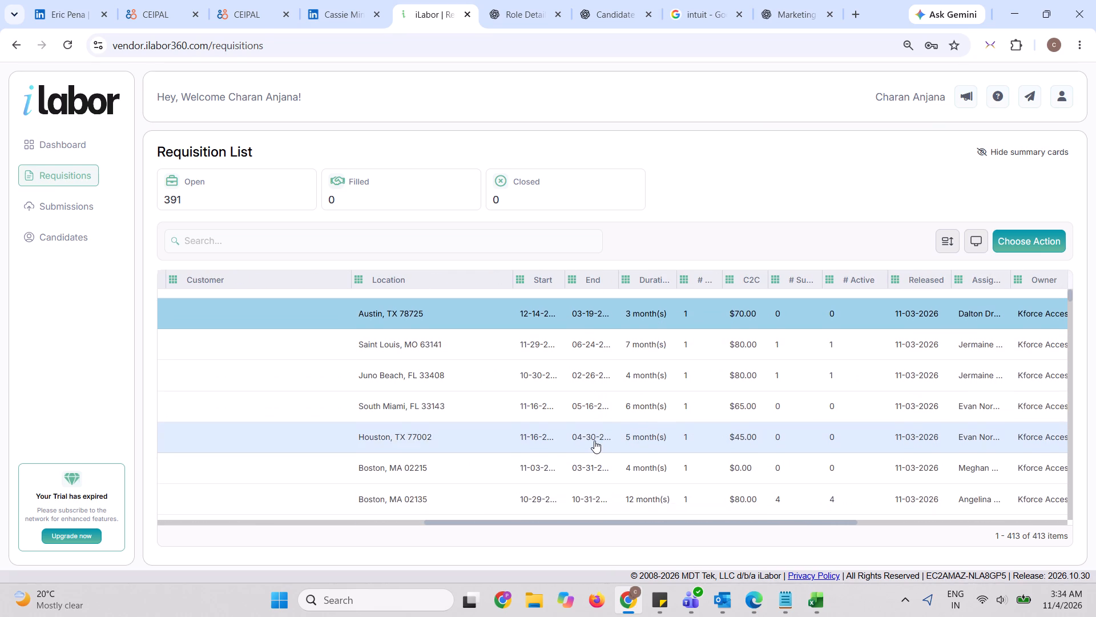
{"action": "scroll", "coordinate": [594, 440], "scroll_direction": "right", "scroll_amount": 4}
{"action": "scroll", "coordinate": [594, 440], "scroll_direction": "up", "scroll_amount": 1}
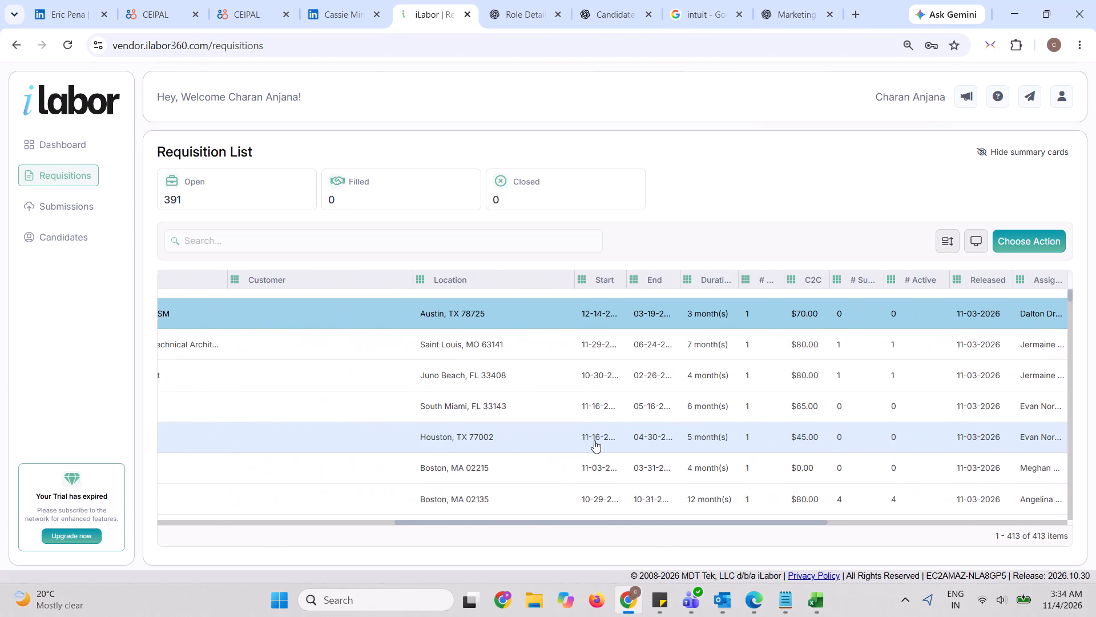
{"action": "scroll", "coordinate": [594, 440], "scroll_direction": "up", "scroll_amount": 1}
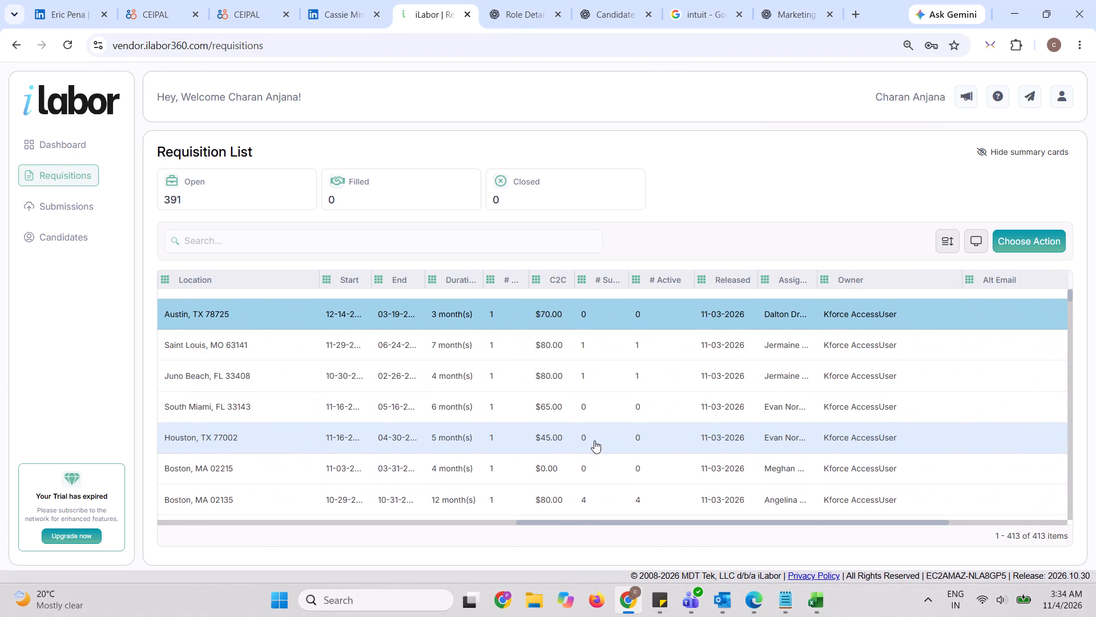
{"action": "scroll", "coordinate": [594, 440], "scroll_direction": "up", "scroll_amount": 1}
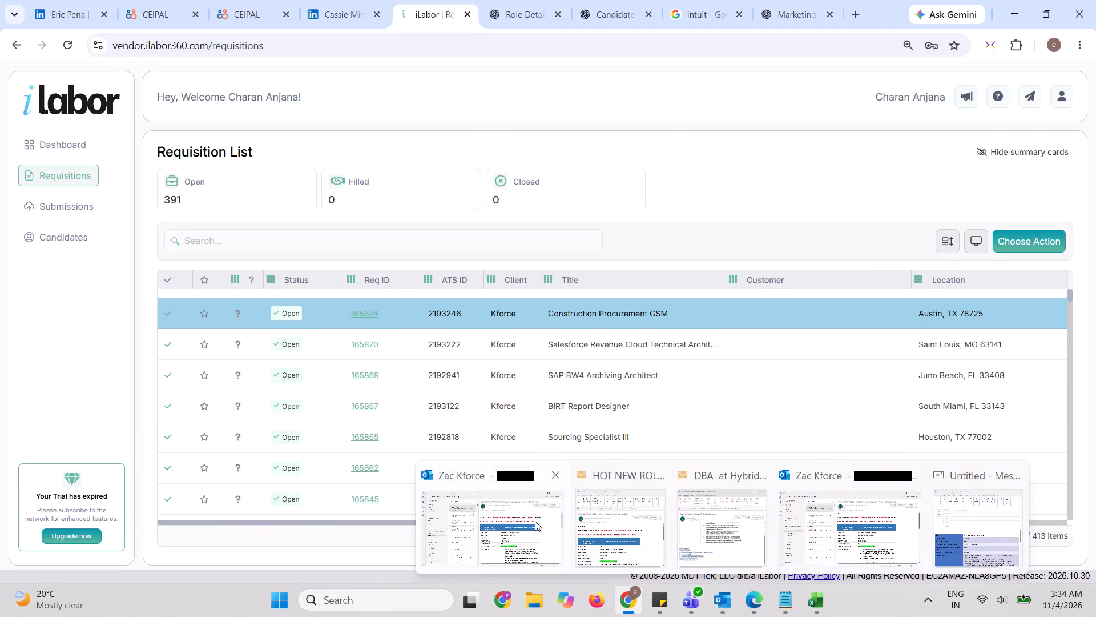
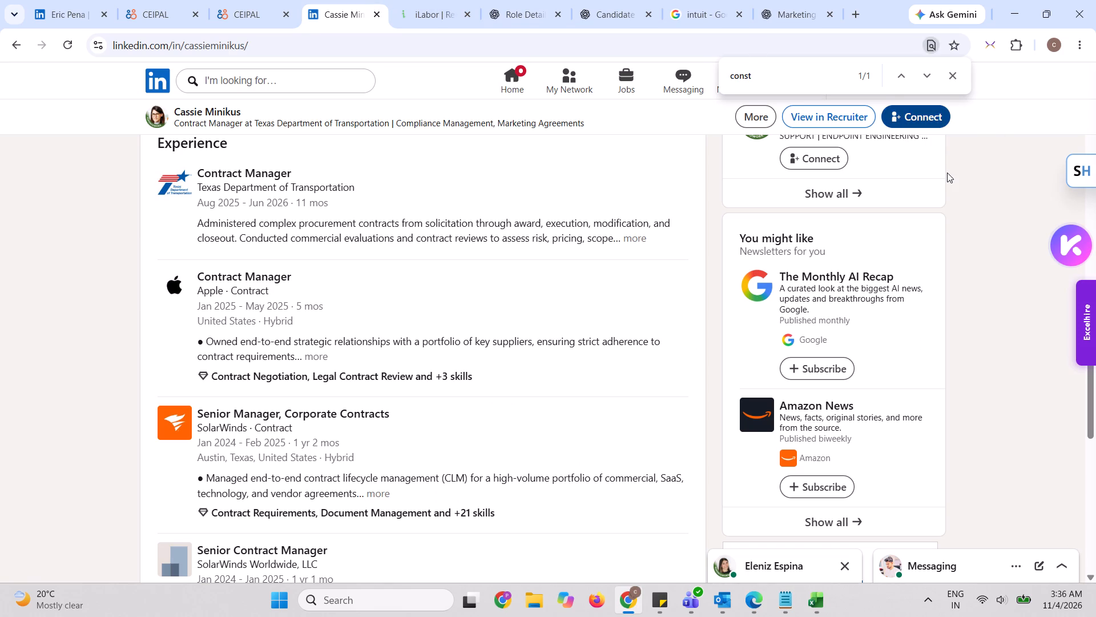
Search the LinkedIn messages for "juli" and open the Julian conversation dated Oct 30.
{"action": "left_click", "coordinate": [949, 563]}
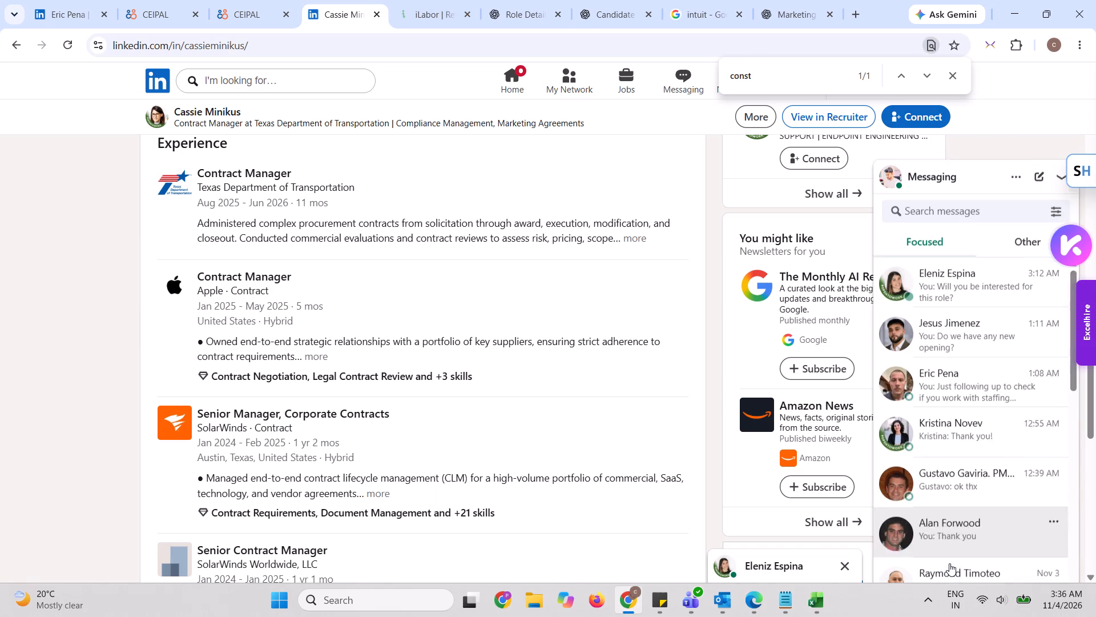
{"action": "left_click", "coordinate": [954, 176]}
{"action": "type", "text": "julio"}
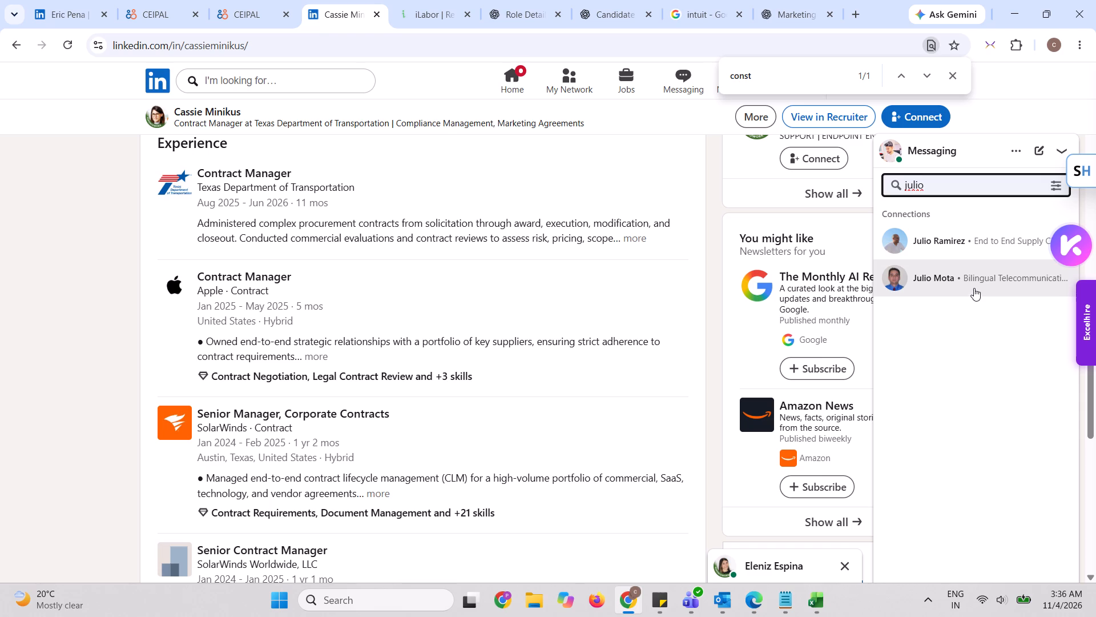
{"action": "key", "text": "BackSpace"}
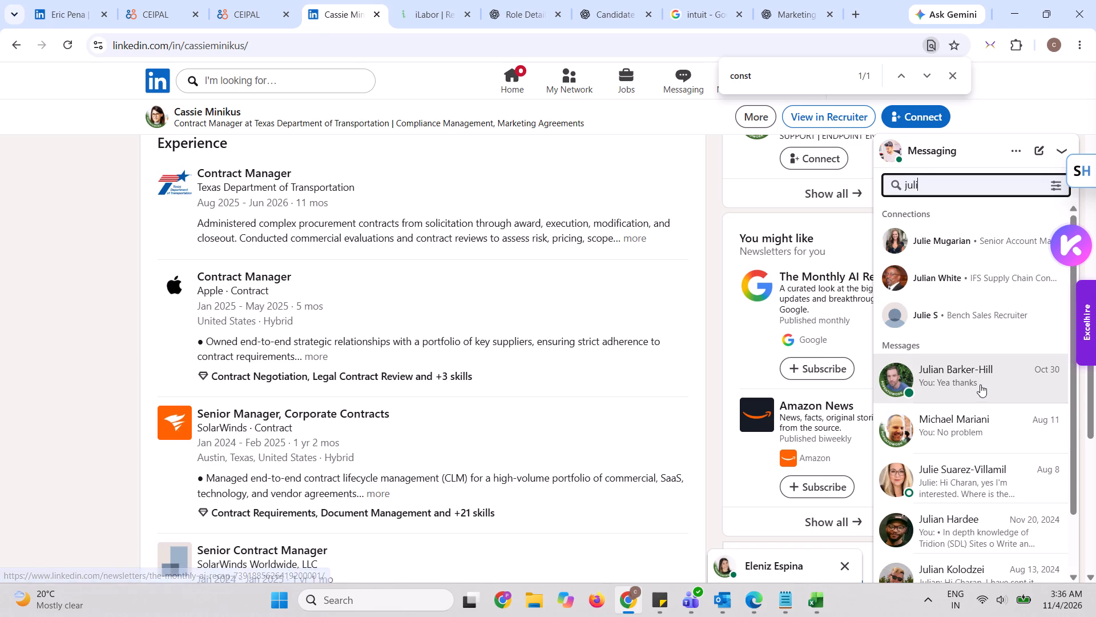
{"action": "left_click", "coordinate": [989, 384]}
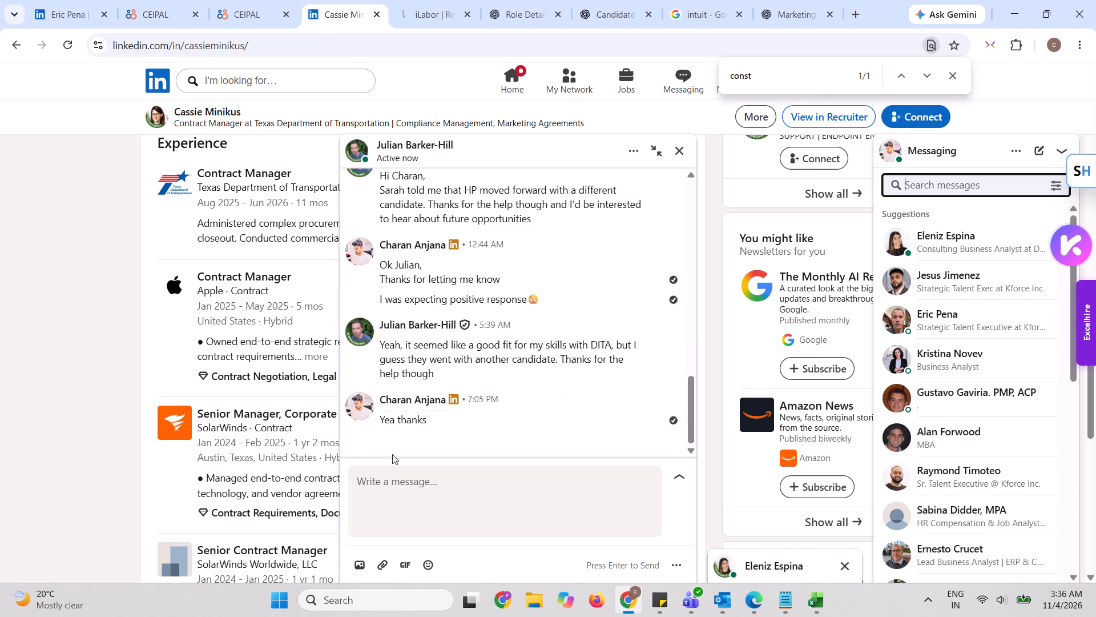
Open Julian's LinkedIn profile from the conversation, minimize the chat and review the work history in the Experience section.
{"action": "left_click", "coordinate": [408, 321]}
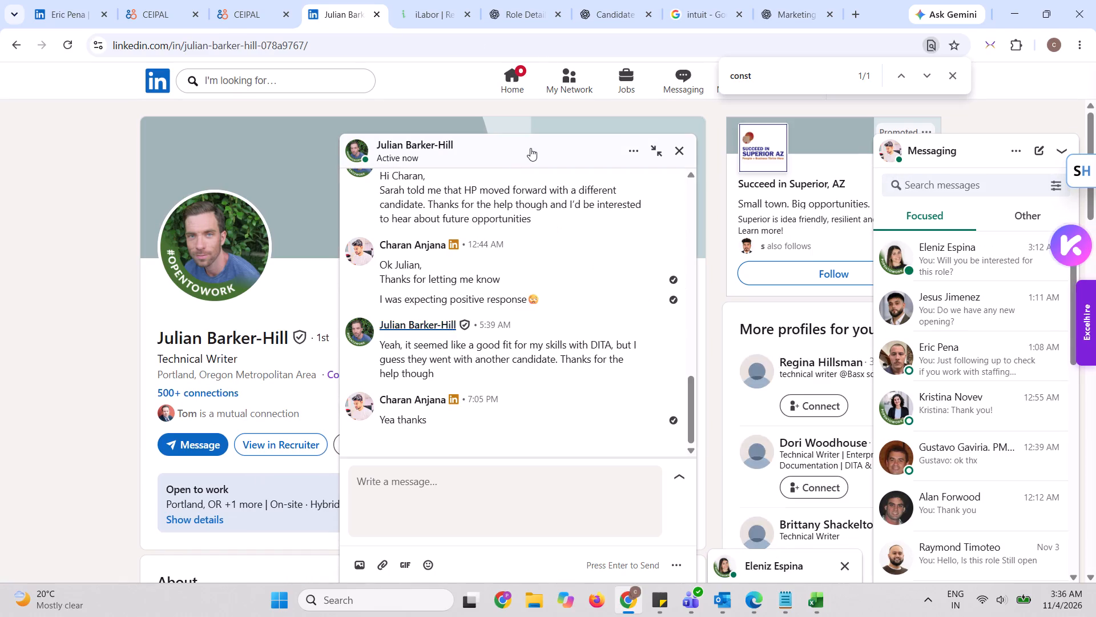
{"action": "left_click", "coordinate": [532, 146]}
{"action": "scroll", "coordinate": [447, 372], "scroll_direction": "down", "scroll_amount": 4}
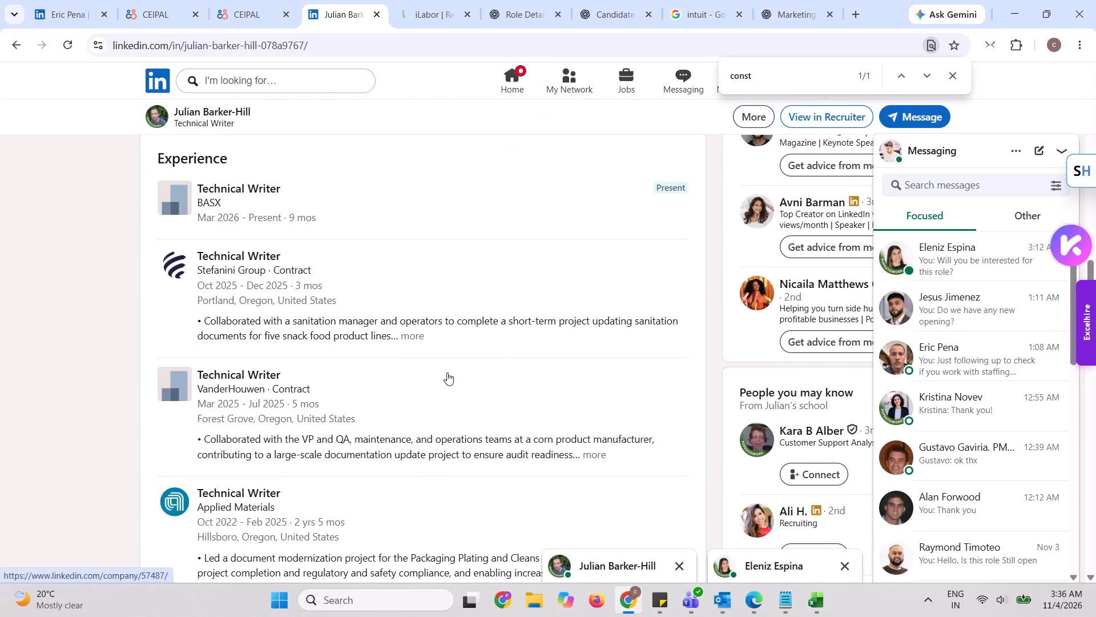
{"action": "scroll", "coordinate": [447, 372], "scroll_direction": "down", "scroll_amount": 2}
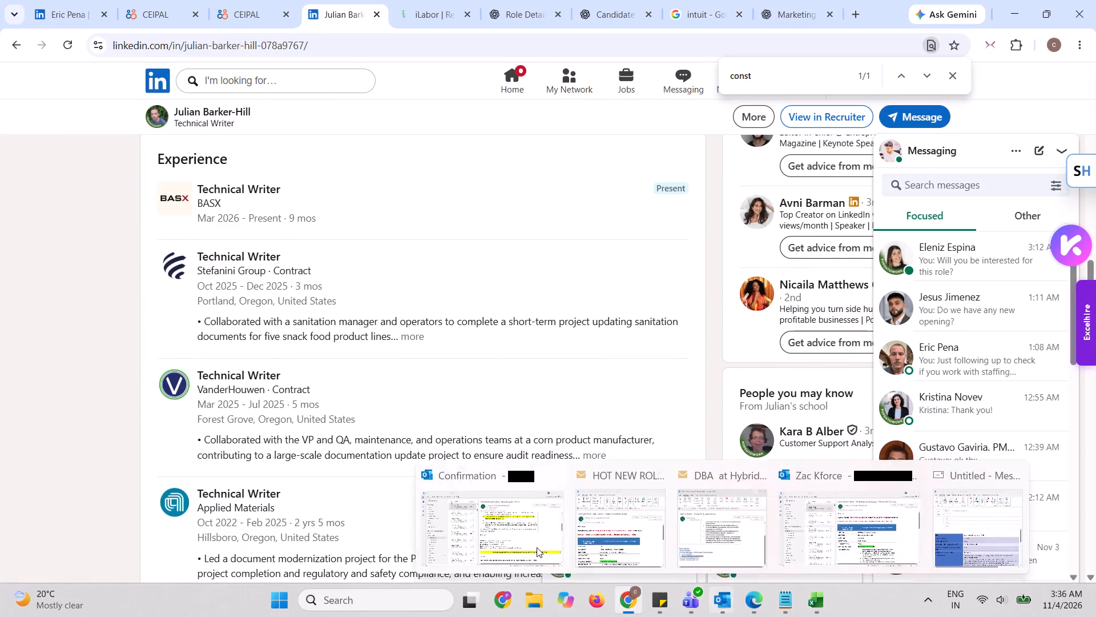
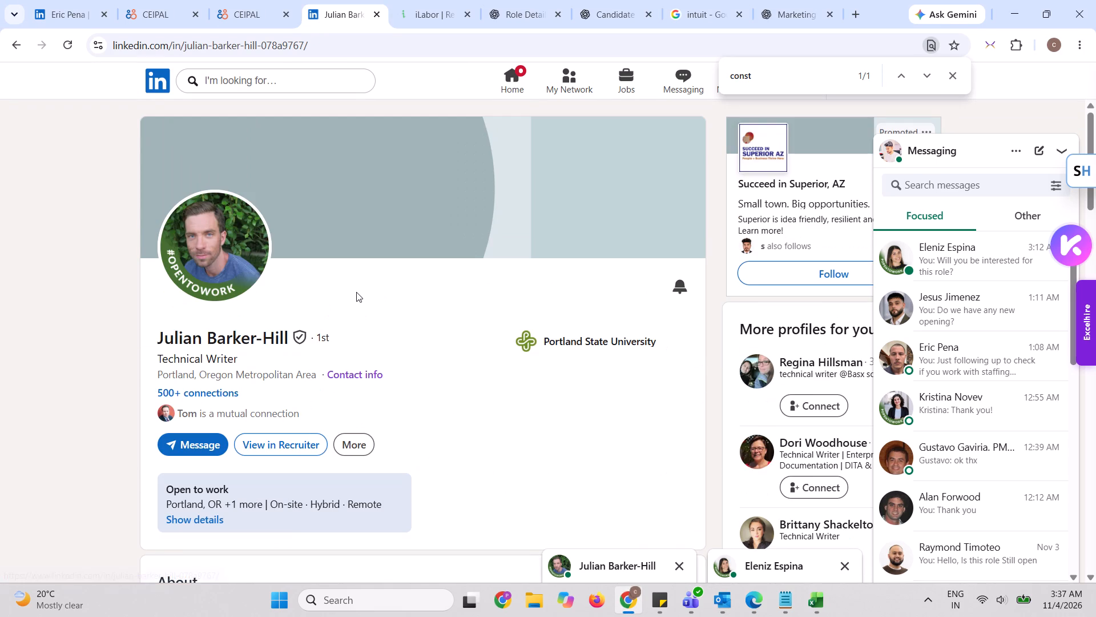
Open the LinkedIn home feed, view the latest message conversation about the Italian-speaking BA role, and dismiss the other minimized chat.
{"action": "left_click", "coordinate": [512, 82]}
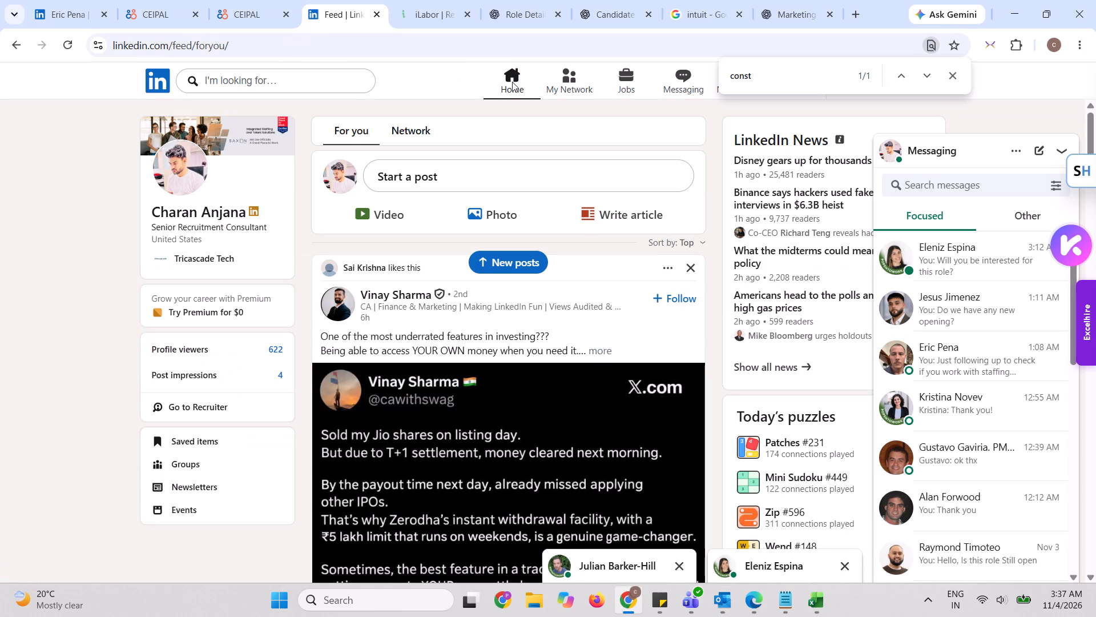
{"action": "left_click", "coordinate": [979, 255]}
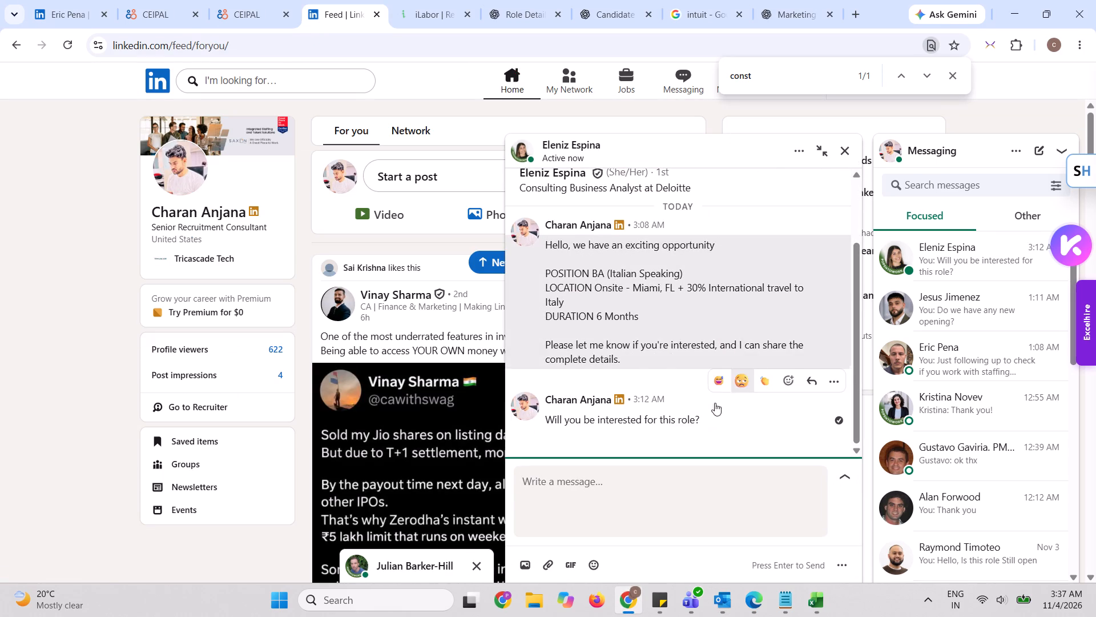
{"action": "left_click", "coordinate": [477, 571]}
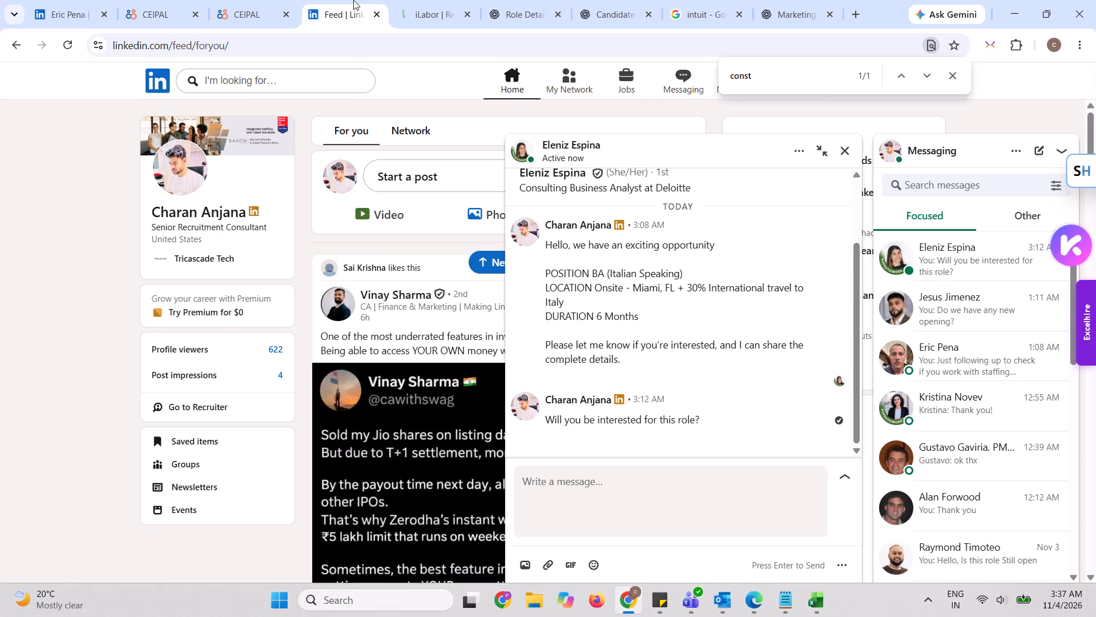
Return to the Dice results for Austin, TX and look over the listed candidates again.
{"action": "left_click", "coordinate": [291, 0]}
{"action": "scroll", "coordinate": [337, 393], "scroll_direction": "up", "scroll_amount": 4}
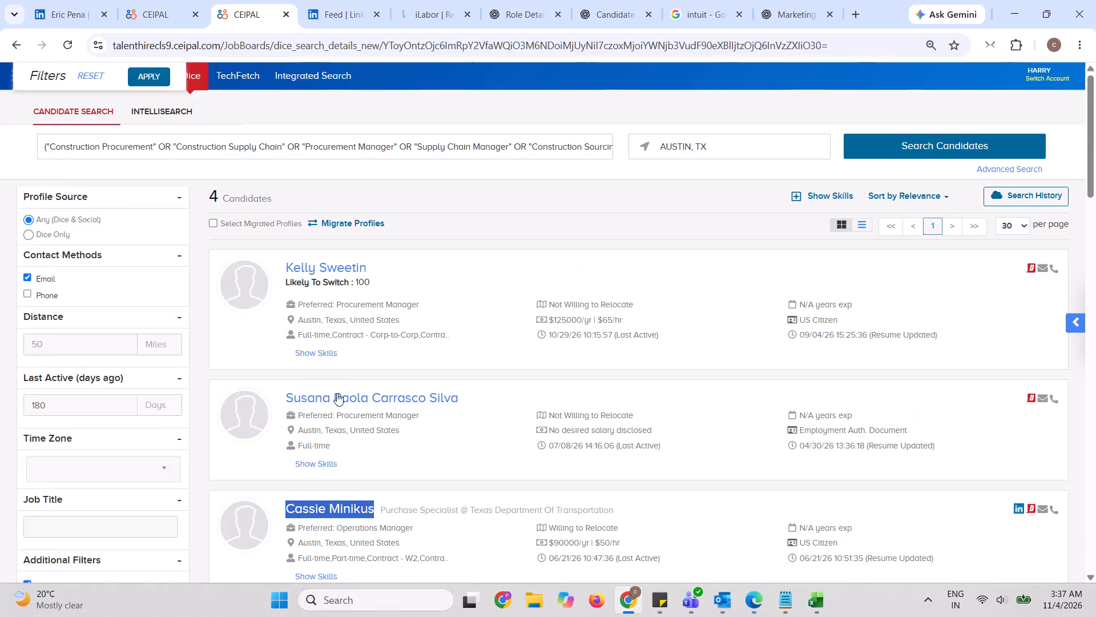
{"action": "scroll", "coordinate": [337, 393], "scroll_direction": "up", "scroll_amount": 2}
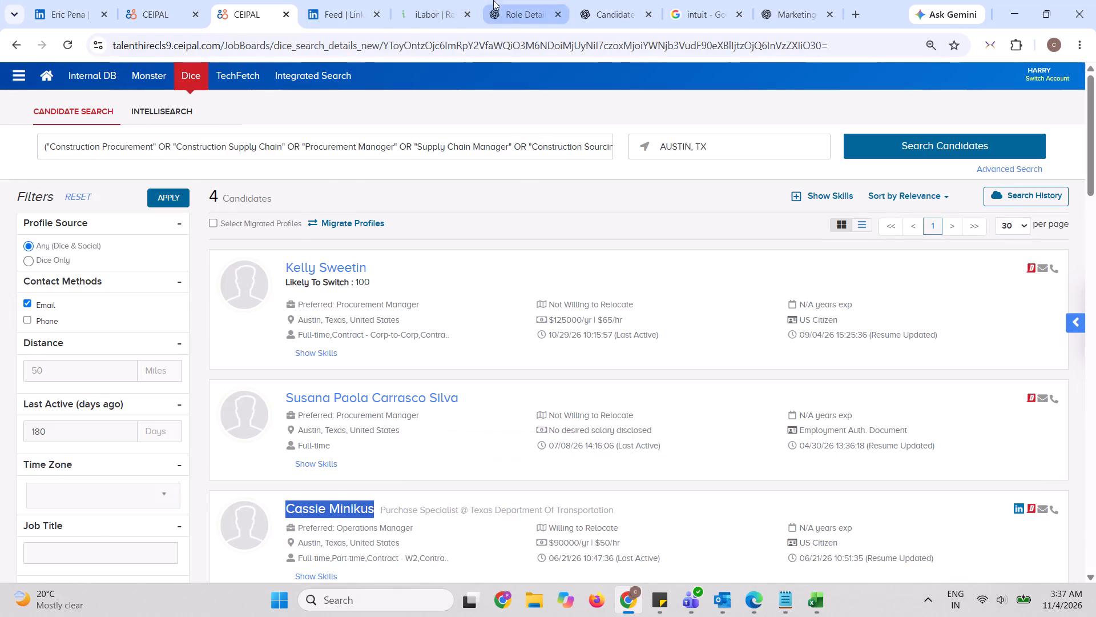
Switch to the iLabor requisition list and open the details of the Sourcing Specialist III requisition in Houston, TX.
{"action": "left_click", "coordinate": [432, 0]}
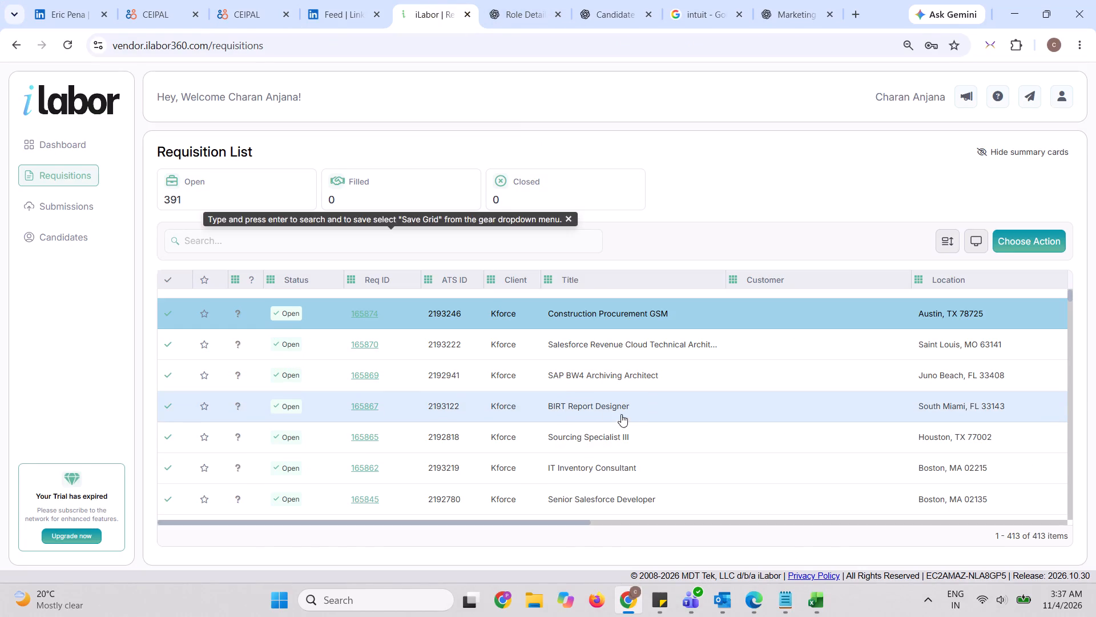
{"action": "scroll", "coordinate": [639, 442], "scroll_direction": "left", "scroll_amount": 5}
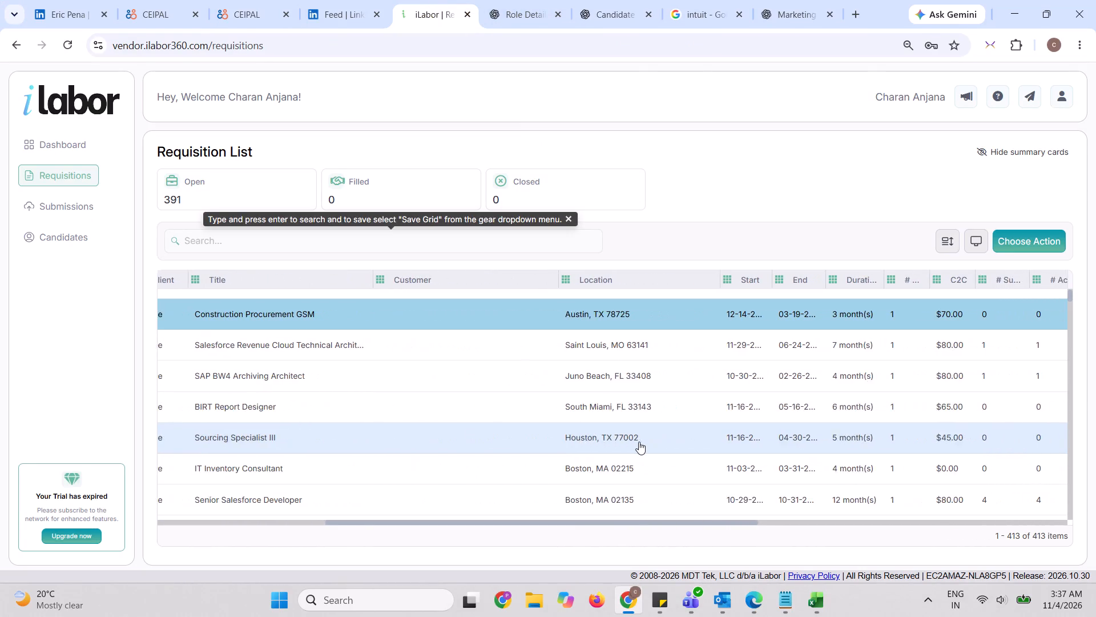
{"action": "scroll", "coordinate": [639, 442], "scroll_direction": "right", "scroll_amount": 1}
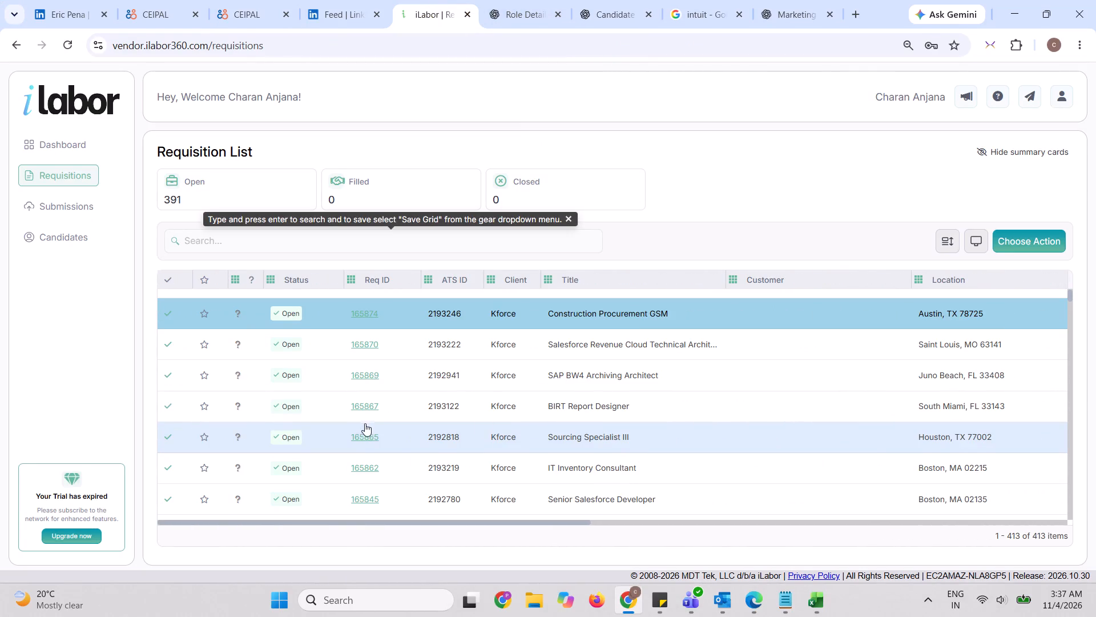
{"action": "left_click", "coordinate": [365, 435]}
{"action": "left_click", "coordinate": [358, 1]}
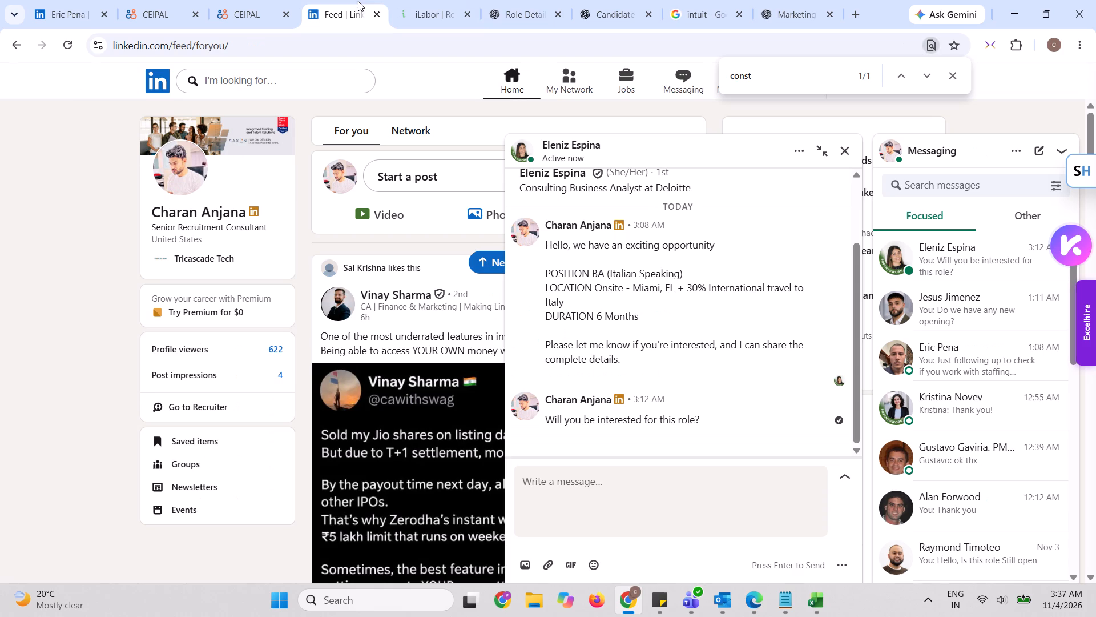
{"action": "left_click", "coordinate": [403, 1]}
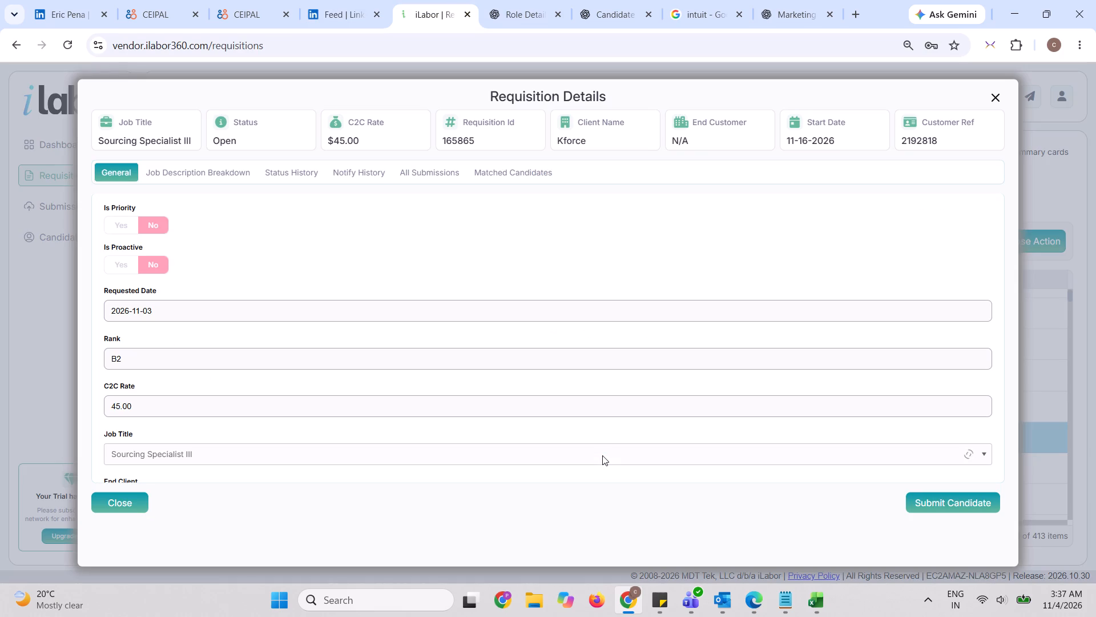
Read the requisition's job description, covering its responsibilities, skills and education or experience requirements.
{"action": "scroll", "coordinate": [374, 375], "scroll_direction": "down", "scroll_amount": 1}
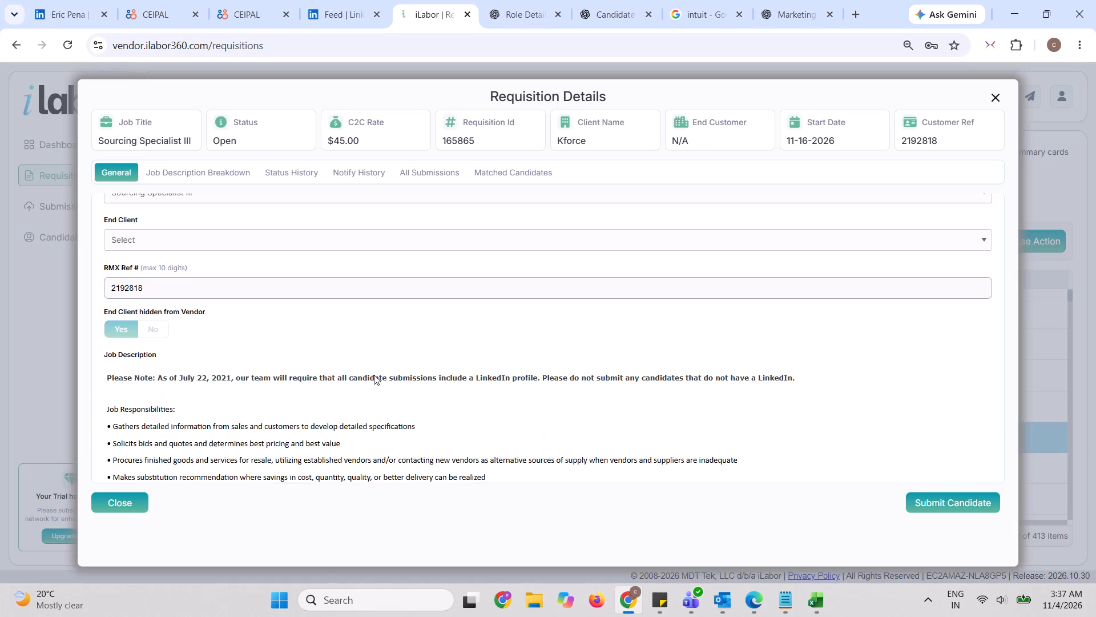
{"action": "scroll", "coordinate": [374, 375], "scroll_direction": "down", "scroll_amount": 2}
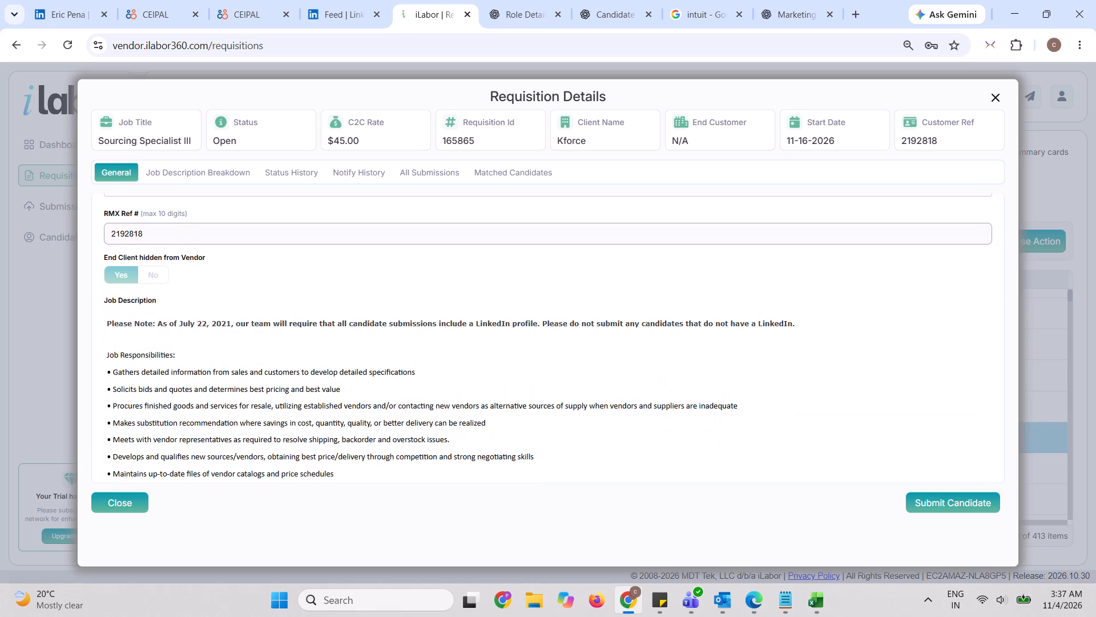
{"action": "scroll", "coordinate": [374, 375], "scroll_direction": "down", "scroll_amount": 1}
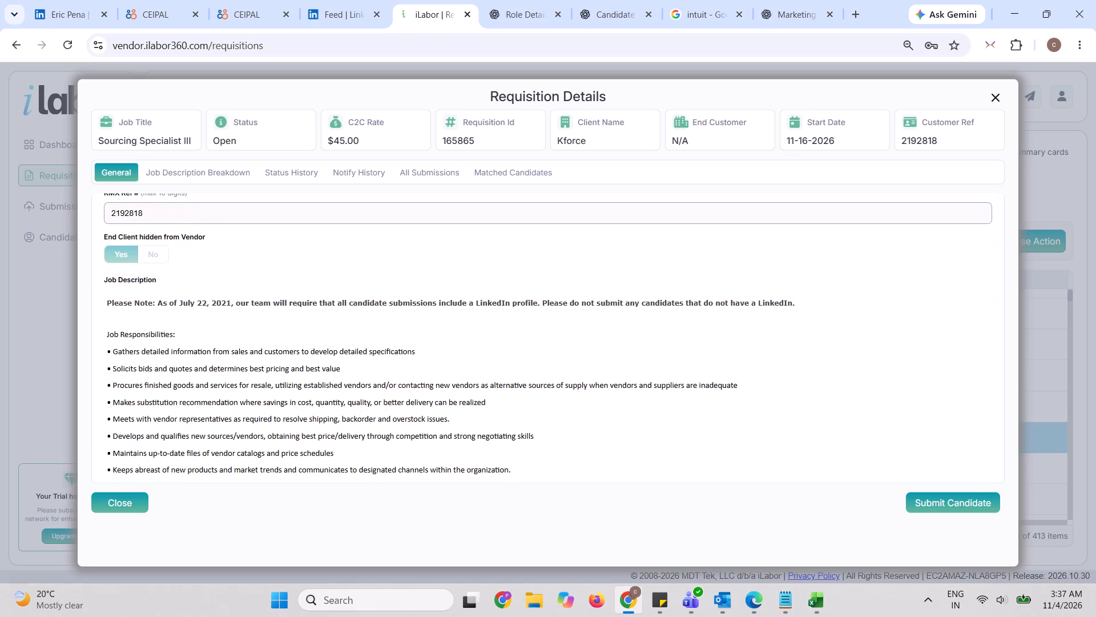
{"action": "scroll", "coordinate": [374, 375], "scroll_direction": "down", "scroll_amount": 1}
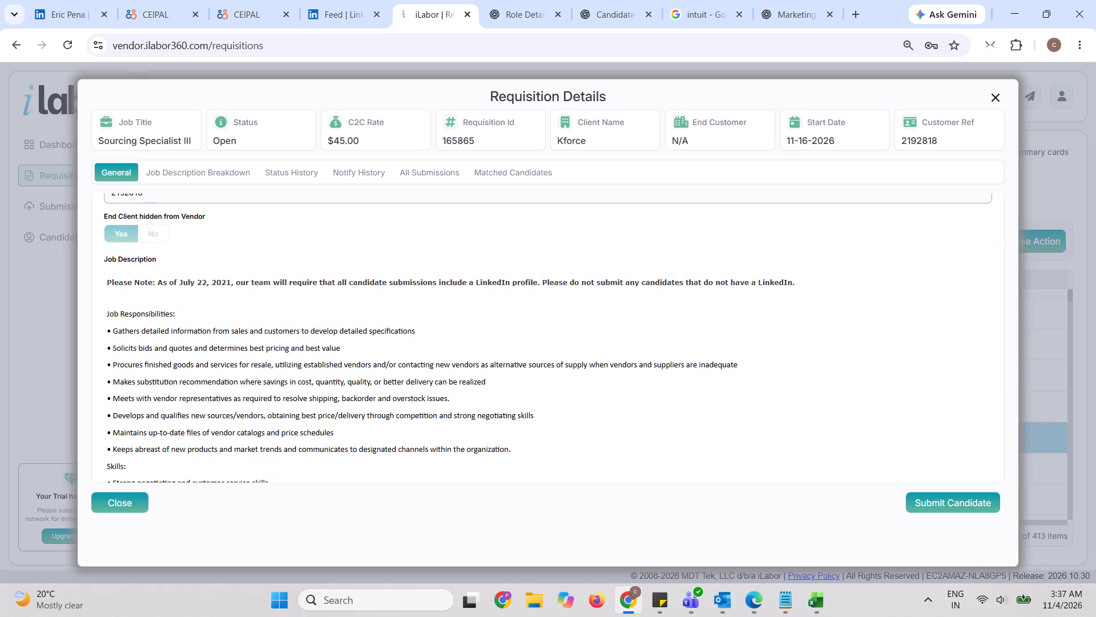
{"action": "scroll", "coordinate": [374, 375], "scroll_direction": "down", "scroll_amount": 2}
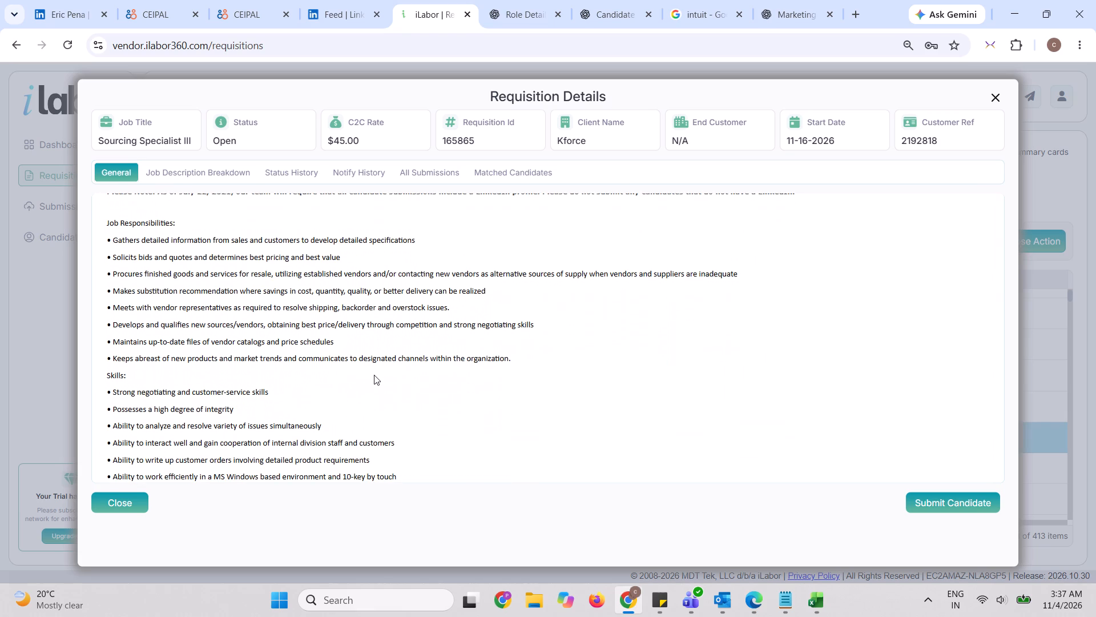
{"action": "scroll", "coordinate": [374, 375], "scroll_direction": "down", "scroll_amount": 2}
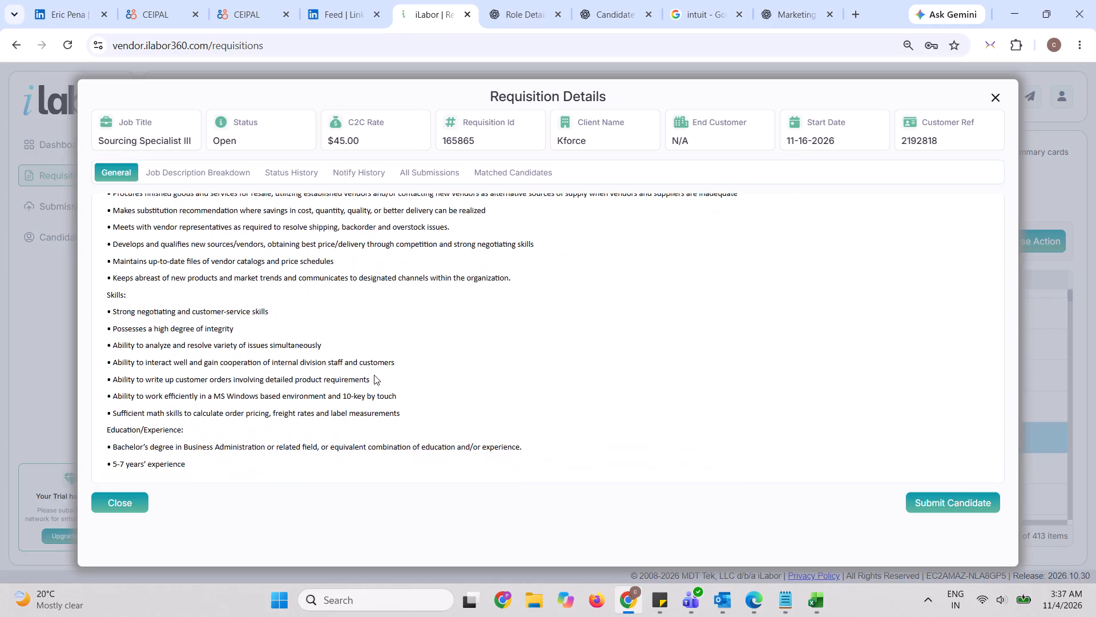
{"action": "scroll", "coordinate": [374, 375], "scroll_direction": "down", "scroll_amount": 1}
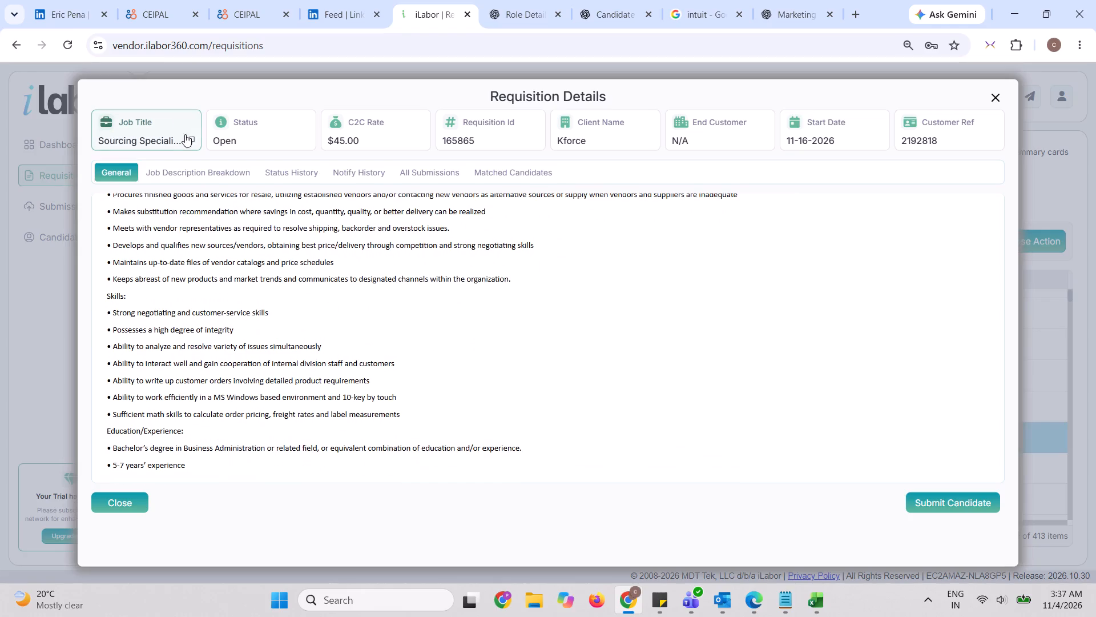
Copy the requisition's job title, Sourcing Specialist III, to the clipboard.
{"action": "left_click", "coordinate": [189, 138]}
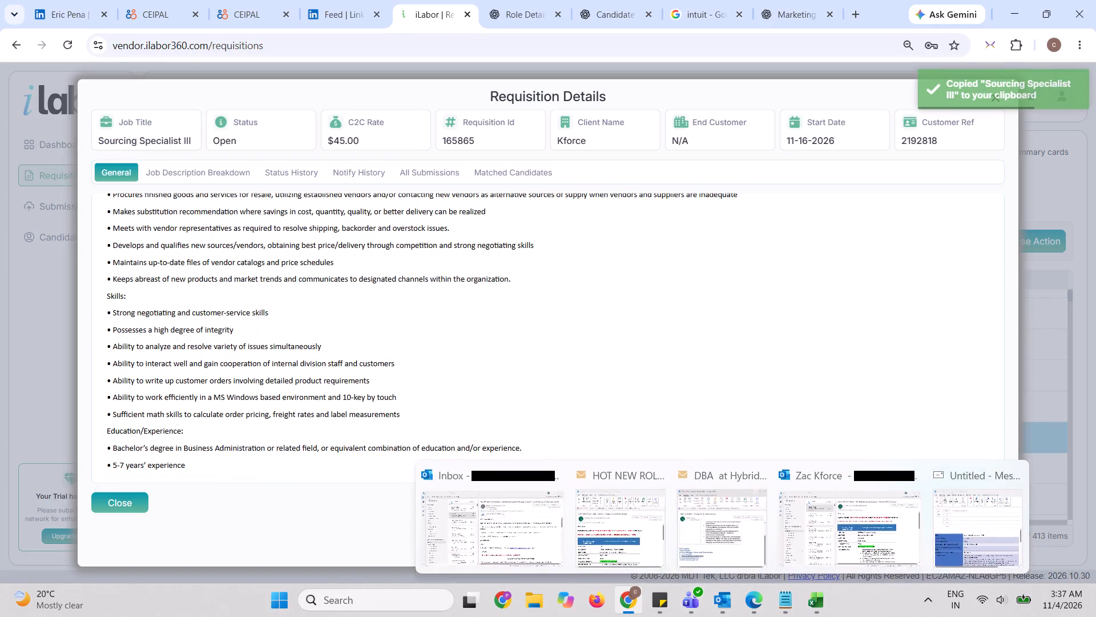
Examine the requisition's remaining details, including dates, duration, position type and rate, and close it to return to the requisition list.
{"action": "scroll", "coordinate": [289, 346], "scroll_direction": "up", "scroll_amount": 9}
{"action": "scroll", "coordinate": [289, 346], "scroll_direction": "down", "scroll_amount": 2}
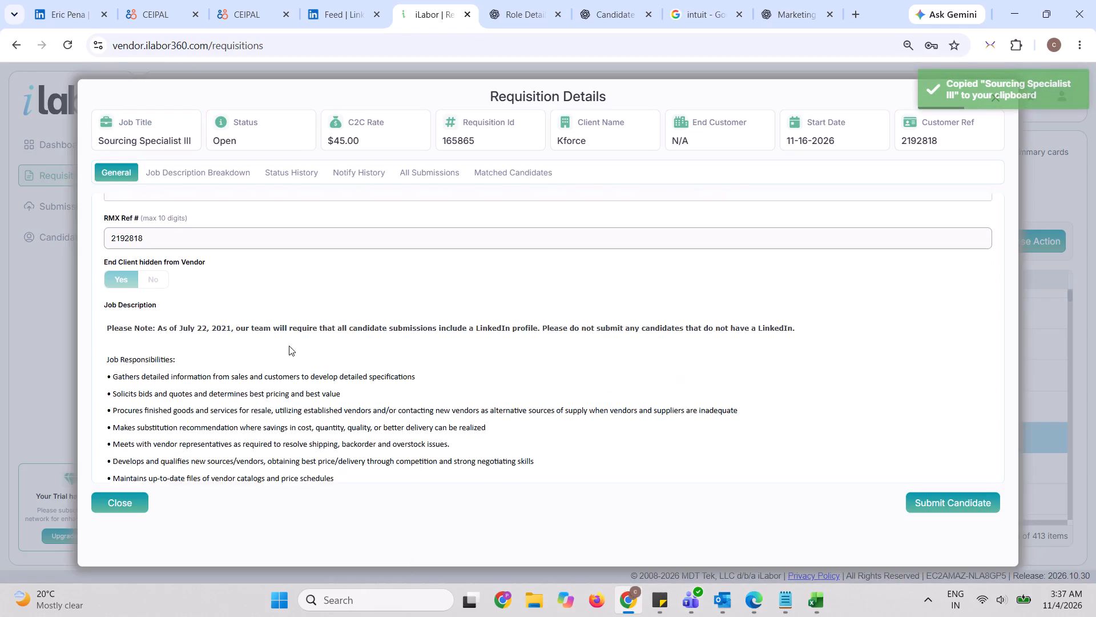
{"action": "scroll", "coordinate": [289, 346], "scroll_direction": "down", "scroll_amount": 5}
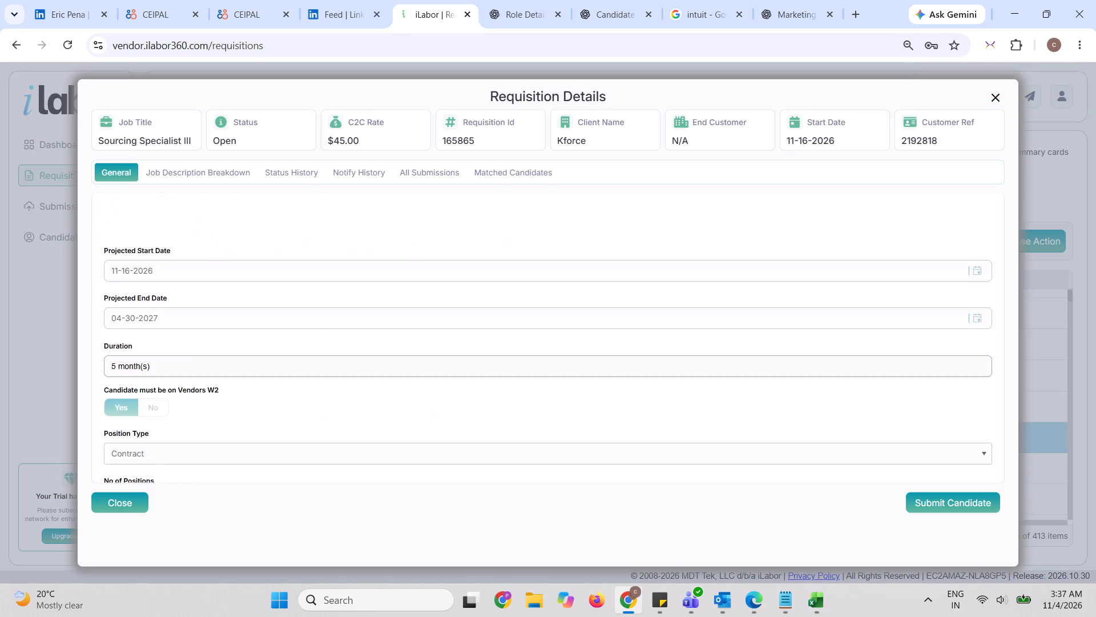
{"action": "scroll", "coordinate": [289, 346], "scroll_direction": "down", "scroll_amount": 4}
{"action": "scroll", "coordinate": [289, 346], "scroll_direction": "up", "scroll_amount": 13}
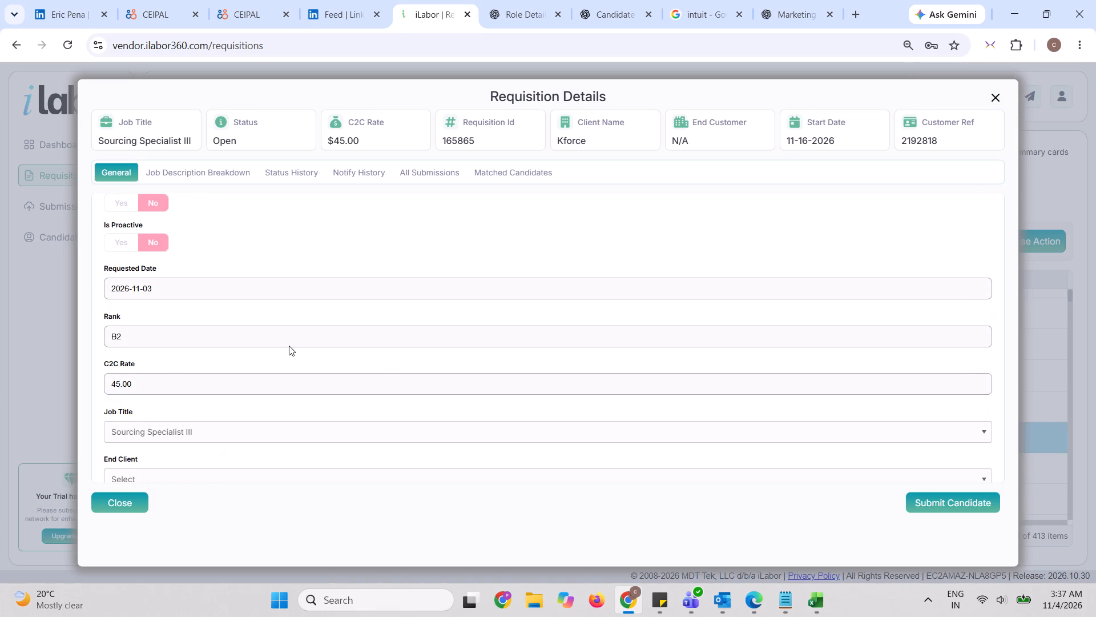
{"action": "left_click", "coordinate": [2, 322]}
{"action": "left_click", "coordinate": [11, 326]}
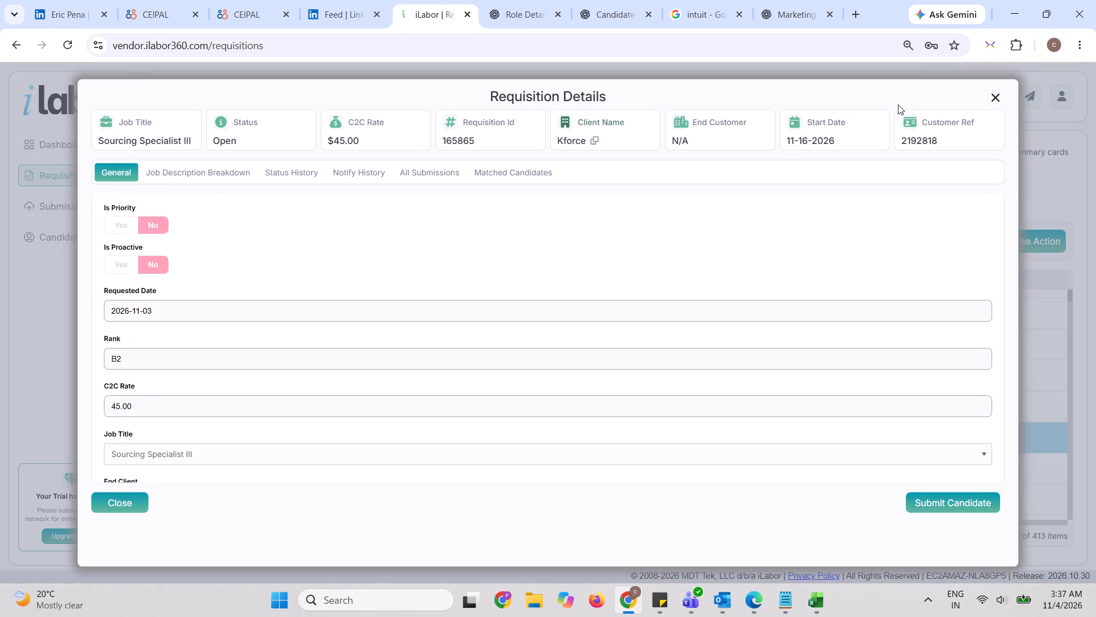
{"action": "left_click", "coordinate": [992, 93]}
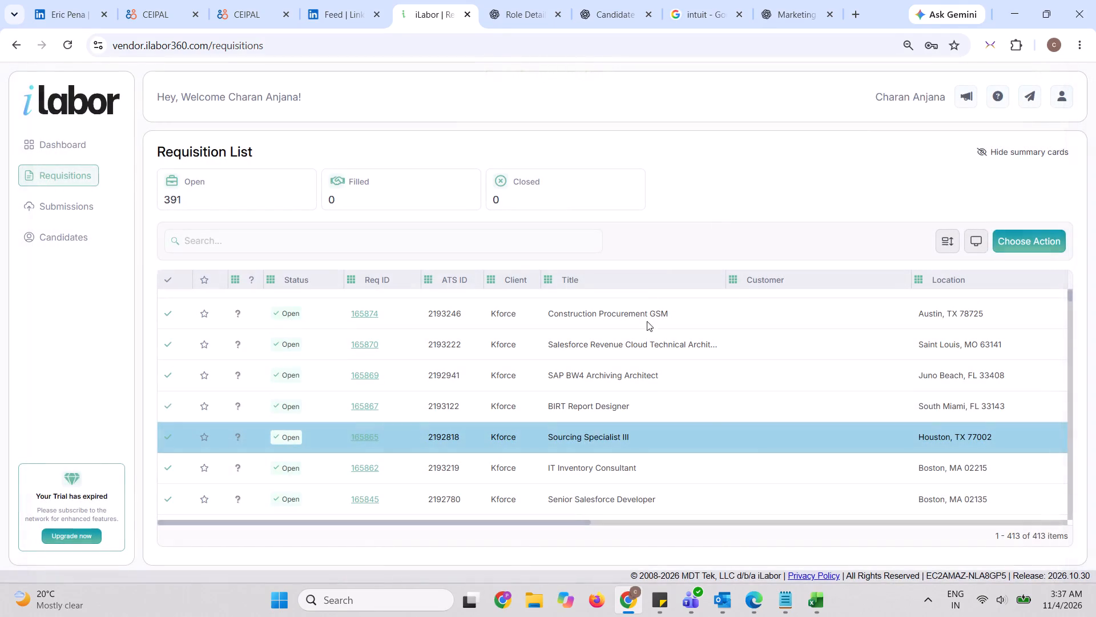
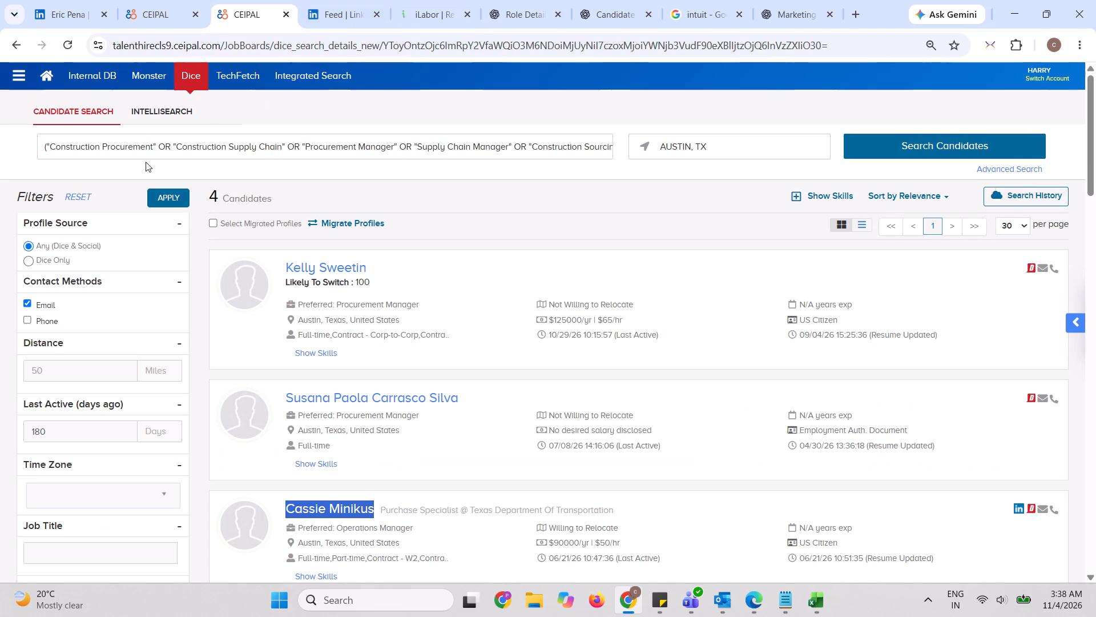
Replace the Dice candidate search keywords with the exact phrase "Sourcing Specialist", in quotation marks and without the III.
{"action": "left_click", "coordinate": [215, 131]}
{"action": "left_click", "coordinate": [217, 138]}
{"action": "key", "text": "ctrl+a"}
{"action": "key", "text": "ctrl+v"}
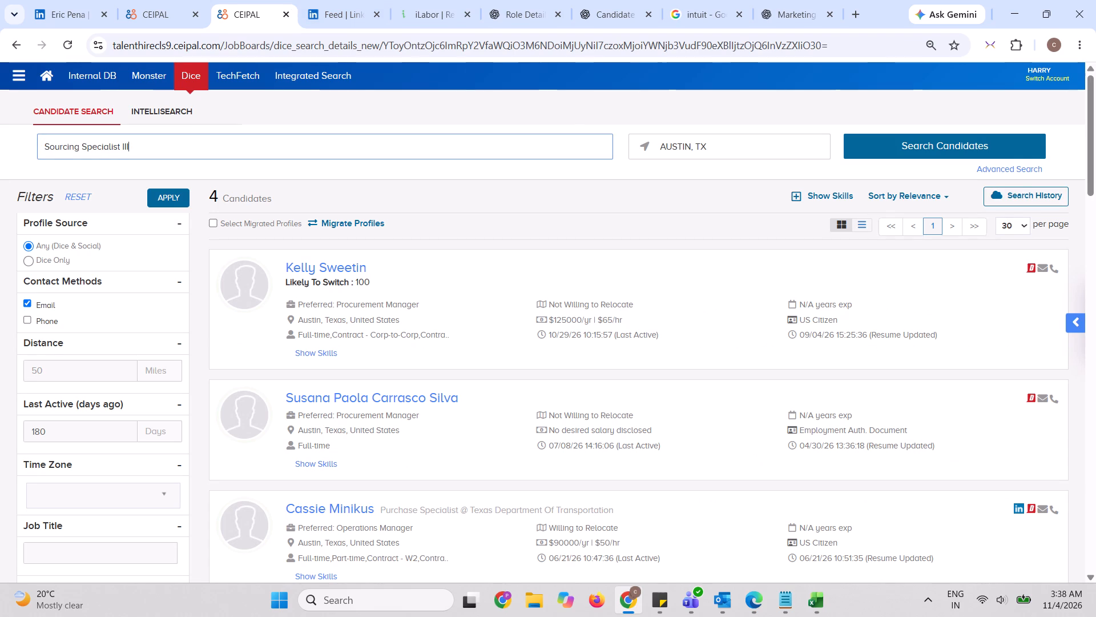
{"action": "key", "text": "BackSpace"}
{"action": "key", "text": "BackSpace"}
{"action": "key", "text": "BackSpace"}
{"action": "key", "text": "BackSpace"}
{"action": "key", "text": "shift+quotedbl"}
{"action": "key", "text": "Up"}
{"action": "key", "text": "Left"}
{"action": "key", "text": "shift+quotedbl"}
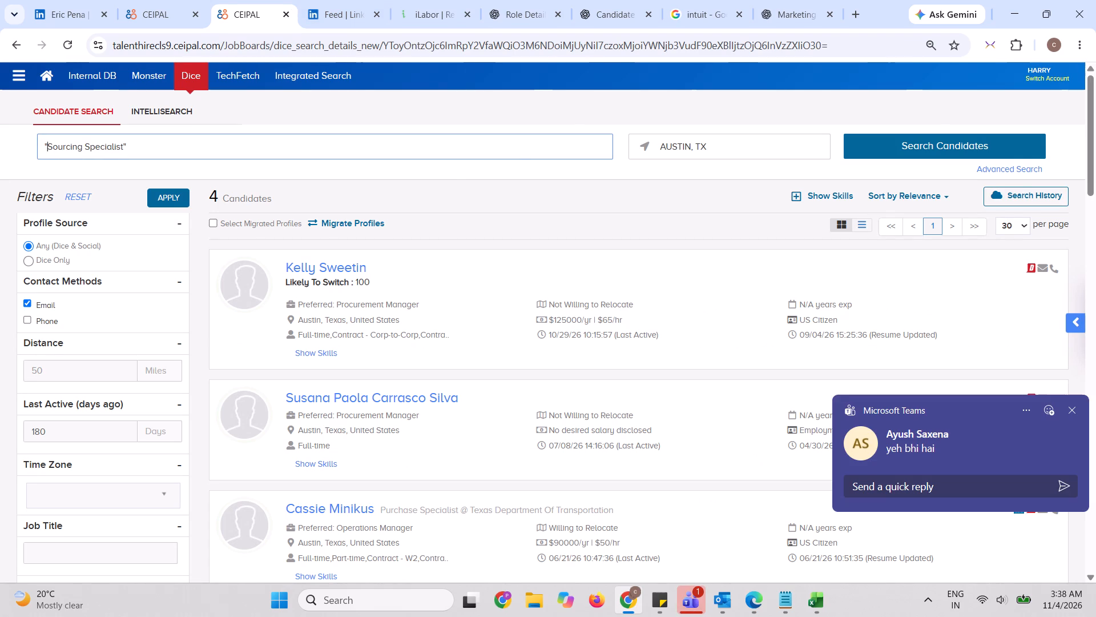
Change the candidate search location to HOUSTON, TX, choosing it from the location suggestions.
{"action": "left_click_drag", "start_coordinate": [776, 143], "coordinate": [393, 175]}
{"action": "type", "text": "houston"}
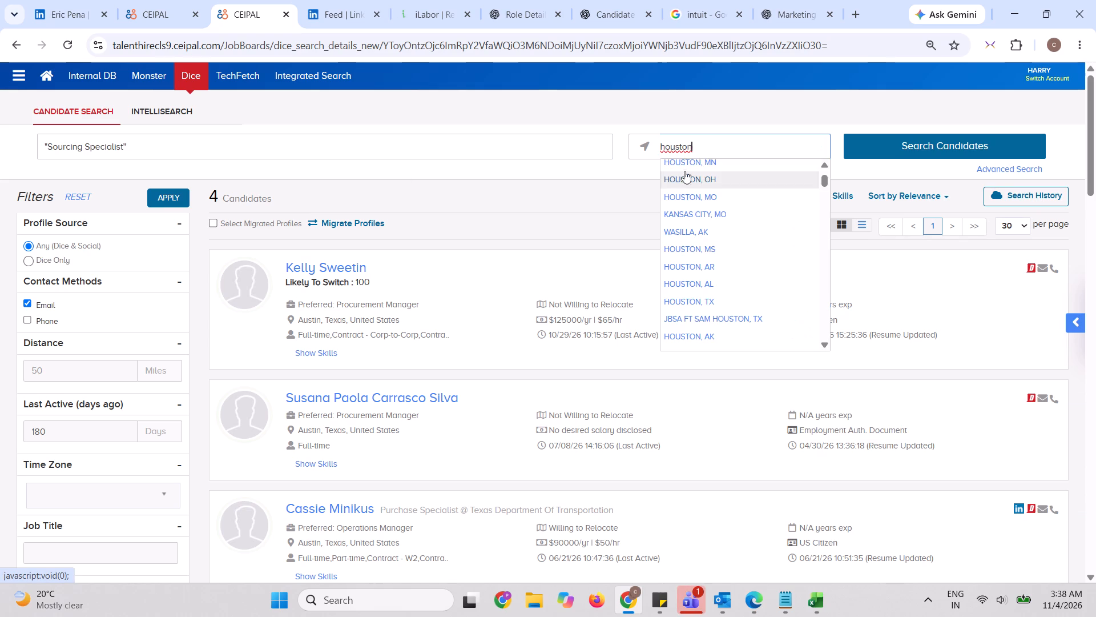
{"action": "scroll", "coordinate": [700, 172], "scroll_direction": "up", "scroll_amount": 4}
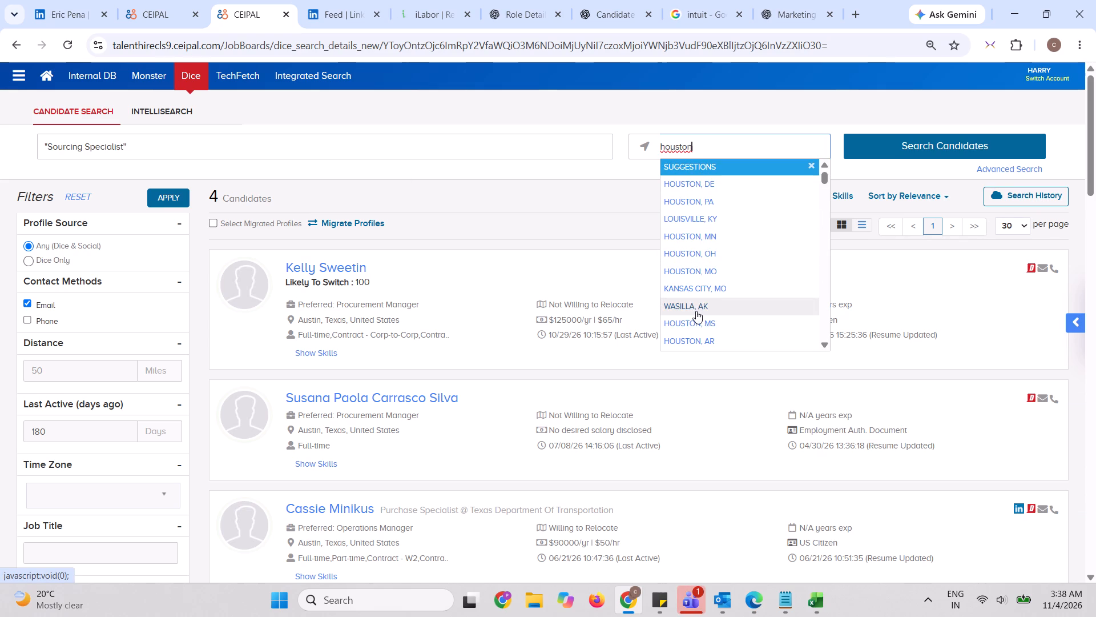
{"action": "scroll", "coordinate": [696, 311], "scroll_direction": "down", "scroll_amount": 1}
{"action": "left_click", "coordinate": [696, 311]}
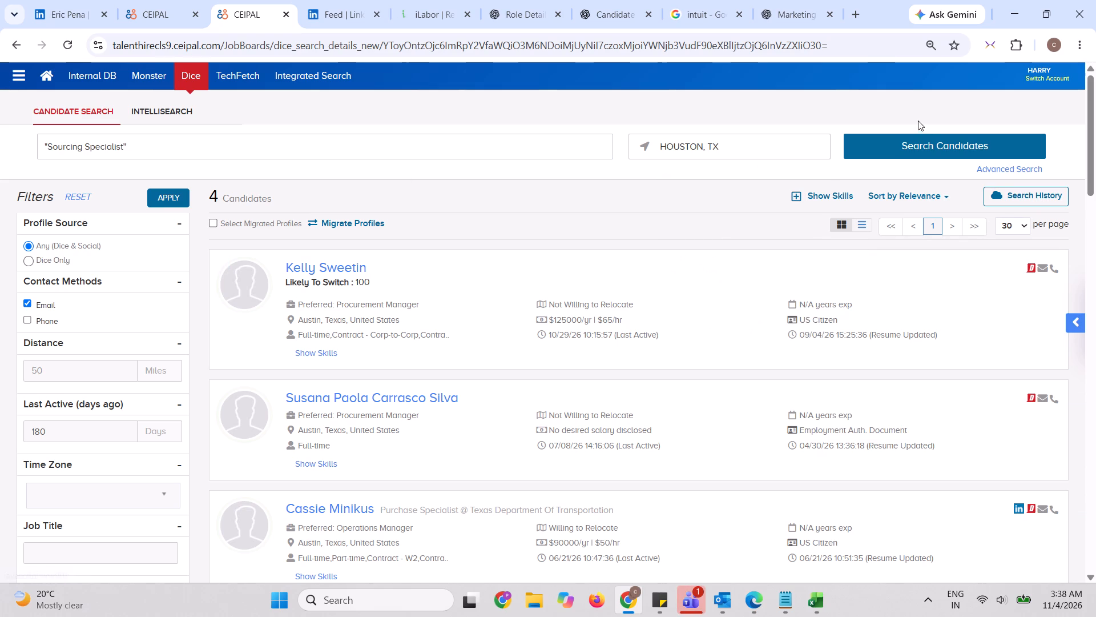
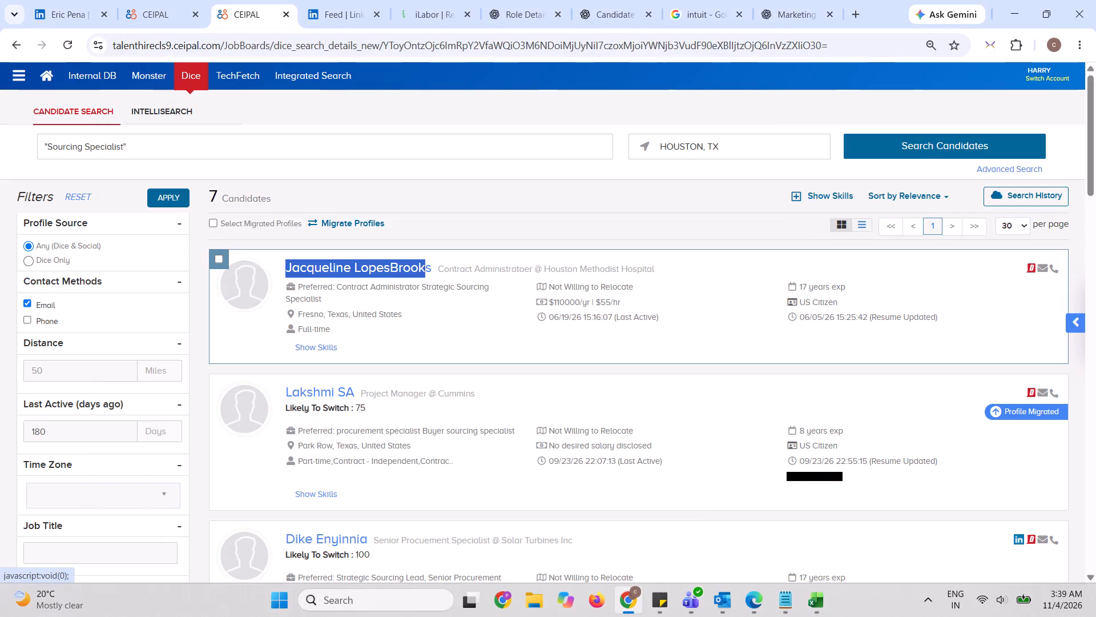
Look up the first Dice candidate, the Houston Methodist Hospital contract administrator, by name on LinkedIn and review the profile's experience.
{"action": "left_click_drag", "start_coordinate": [426, 265], "coordinate": [430, 265]}
{"action": "key", "text": "ctrl+c"}
{"action": "left_click", "coordinate": [353, 0]}
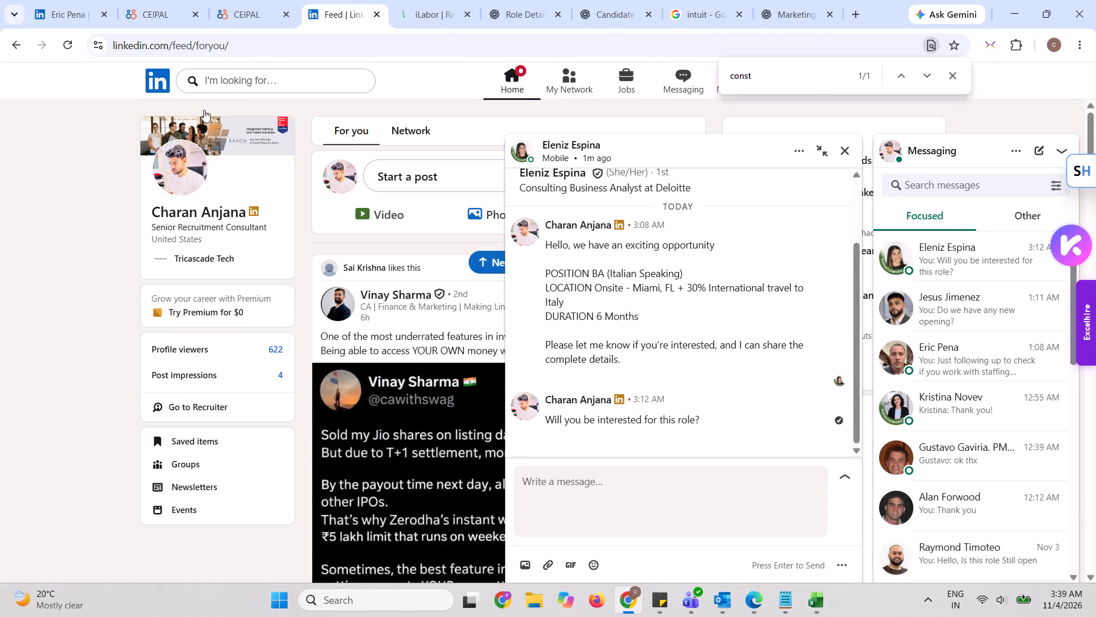
{"action": "left_click", "coordinate": [283, 75]}
{"action": "key", "text": "ctrl+a"}
{"action": "key", "text": "ctrl+v"}
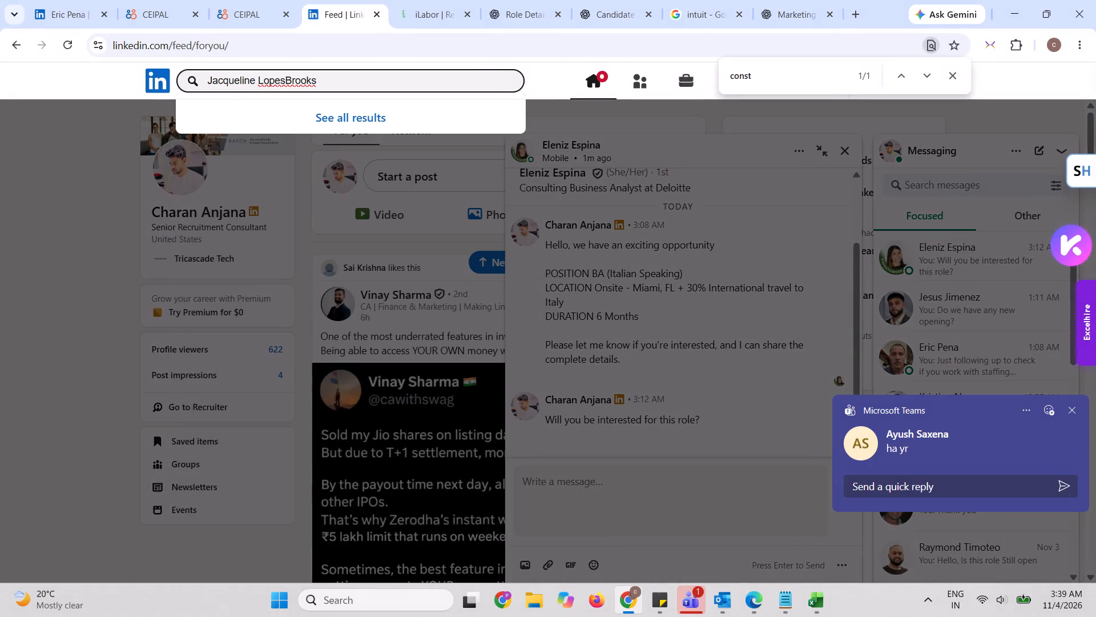
{"action": "left_click", "coordinate": [314, 113]}
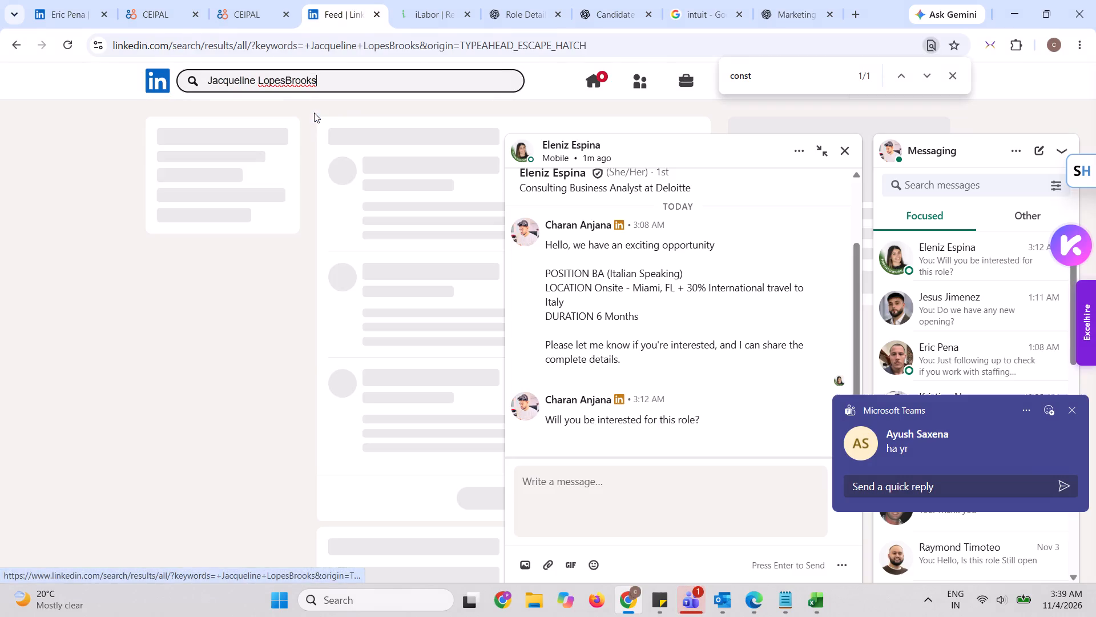
{"action": "left_click", "coordinate": [844, 152]}
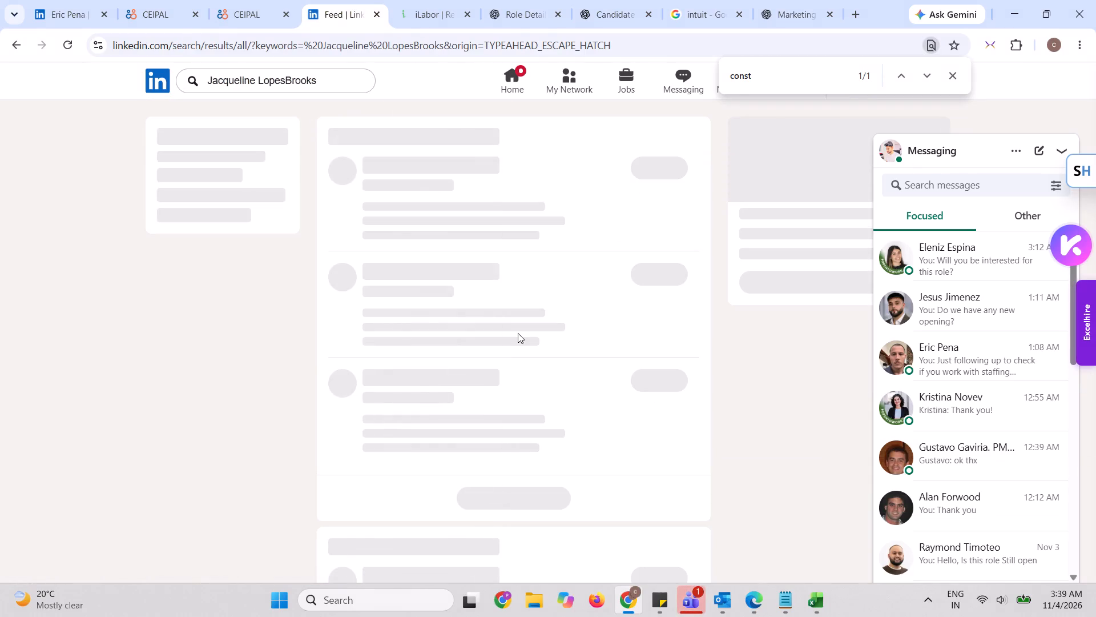
{"action": "left_click", "coordinate": [386, 235]}
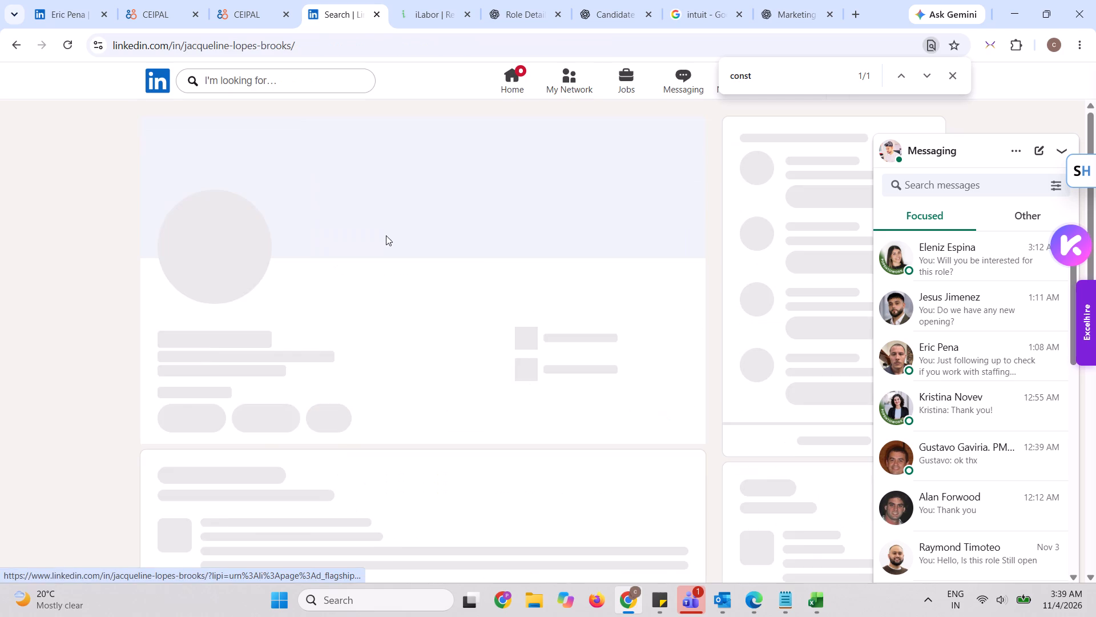
{"action": "scroll", "coordinate": [78, 359], "scroll_direction": "down", "scroll_amount": 3}
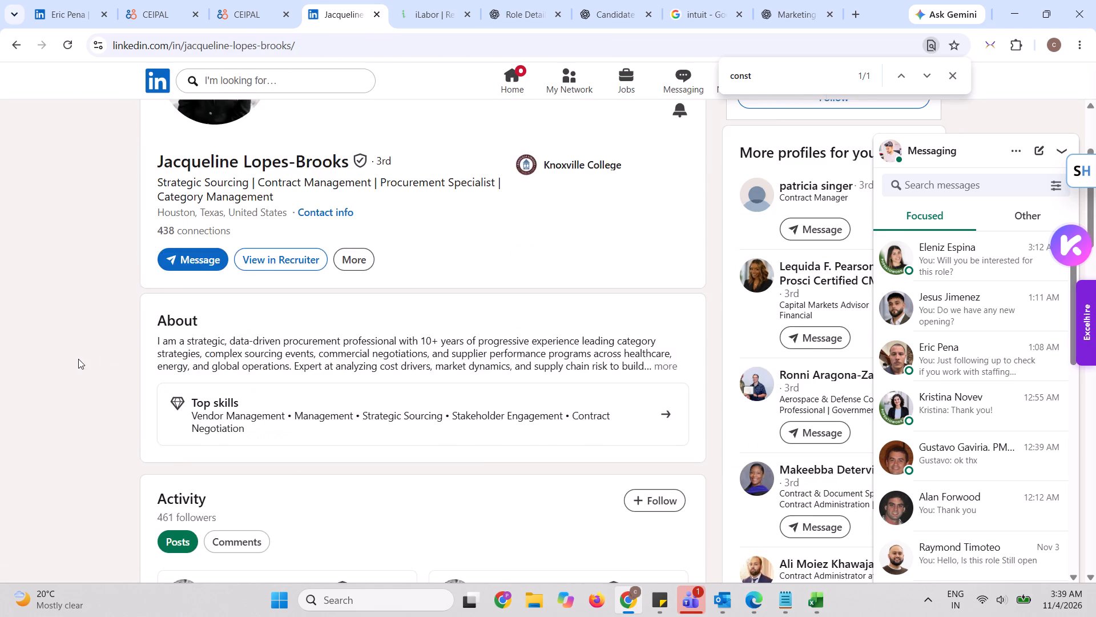
{"action": "scroll", "coordinate": [78, 359], "scroll_direction": "down", "scroll_amount": 5}
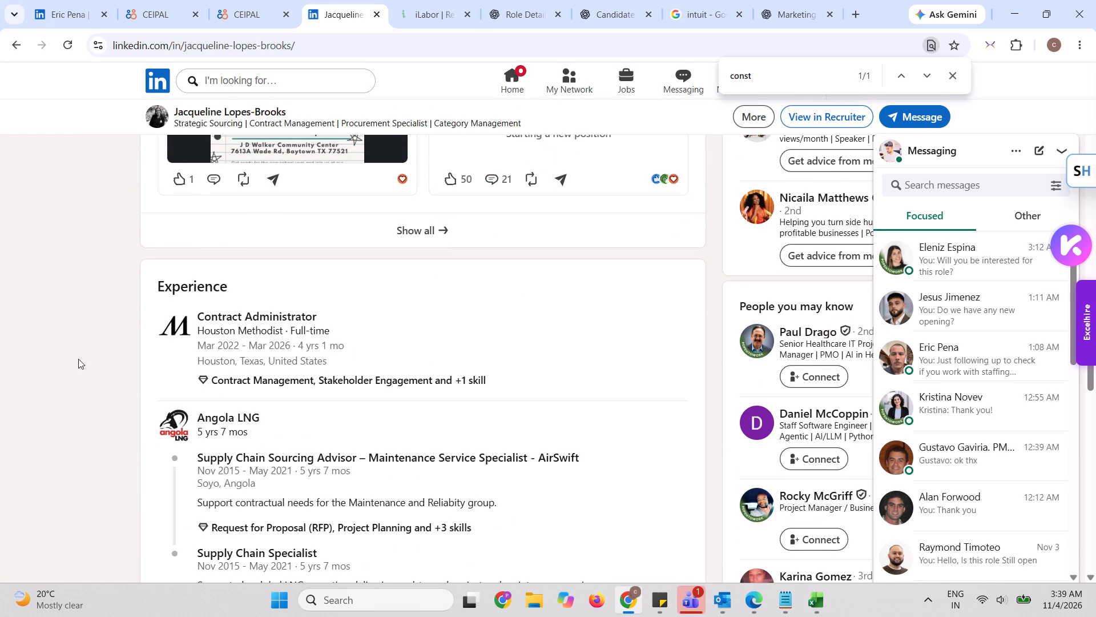
Switch back to the CEIPAL Dice results and open the details of the Houston Methodist Hospital contract administrator.
{"action": "left_click", "coordinate": [266, 1]}
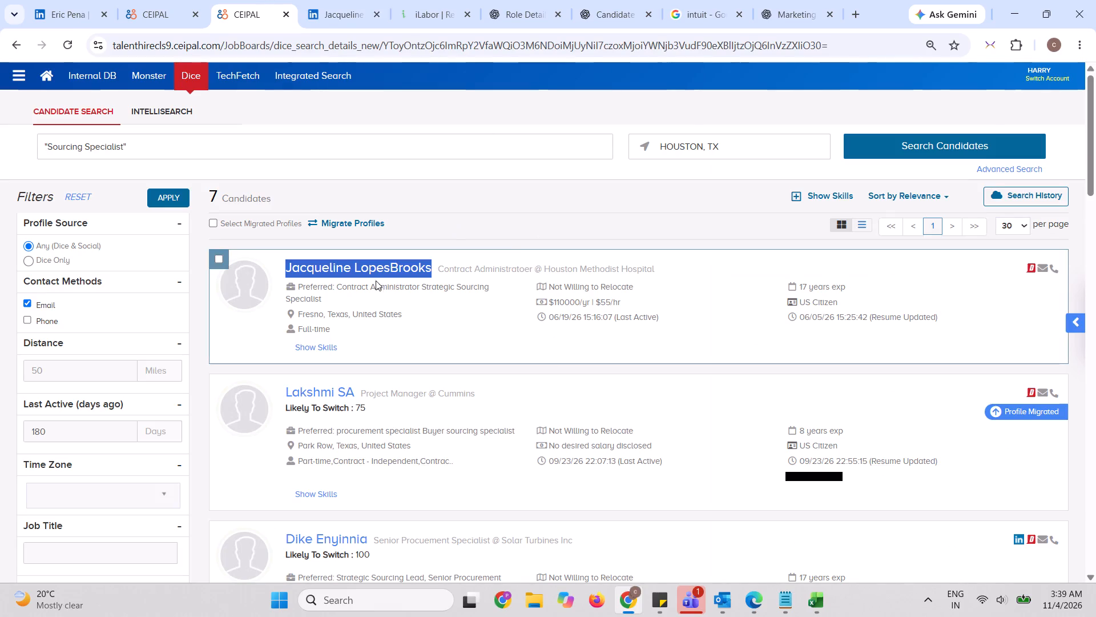
{"action": "left_click", "coordinate": [377, 270]}
Check the duration and C2C rate of the Sourcing Specialist III requisition in Houston, TX in iLabor's requisition list.
{"action": "left_click", "coordinate": [465, 0]}
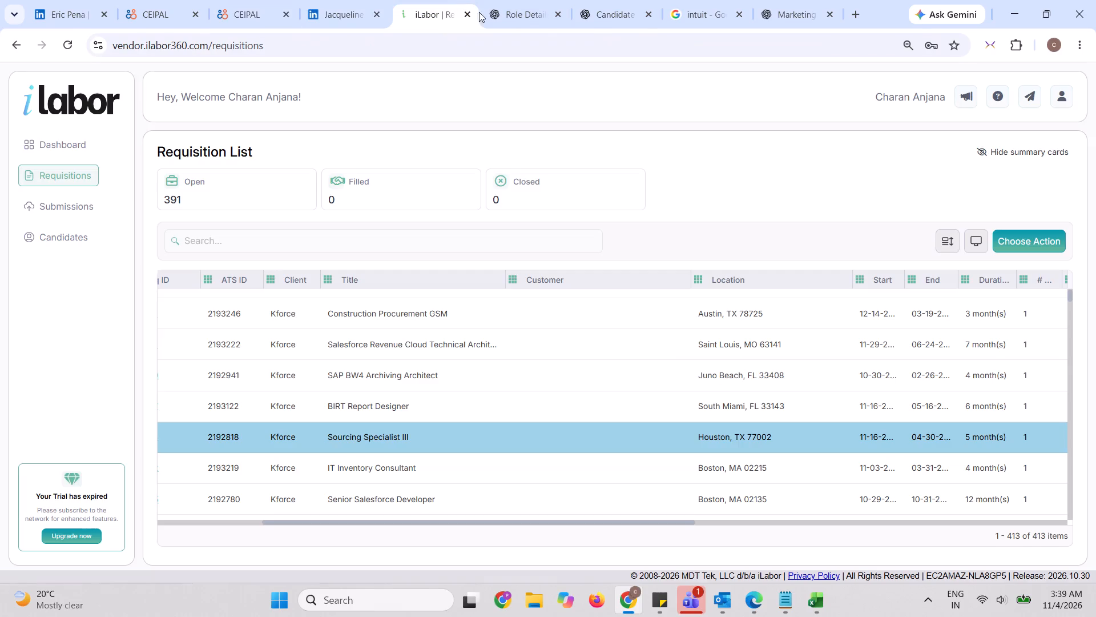
{"action": "scroll", "coordinate": [854, 434], "scroll_direction": "left", "scroll_amount": 2}
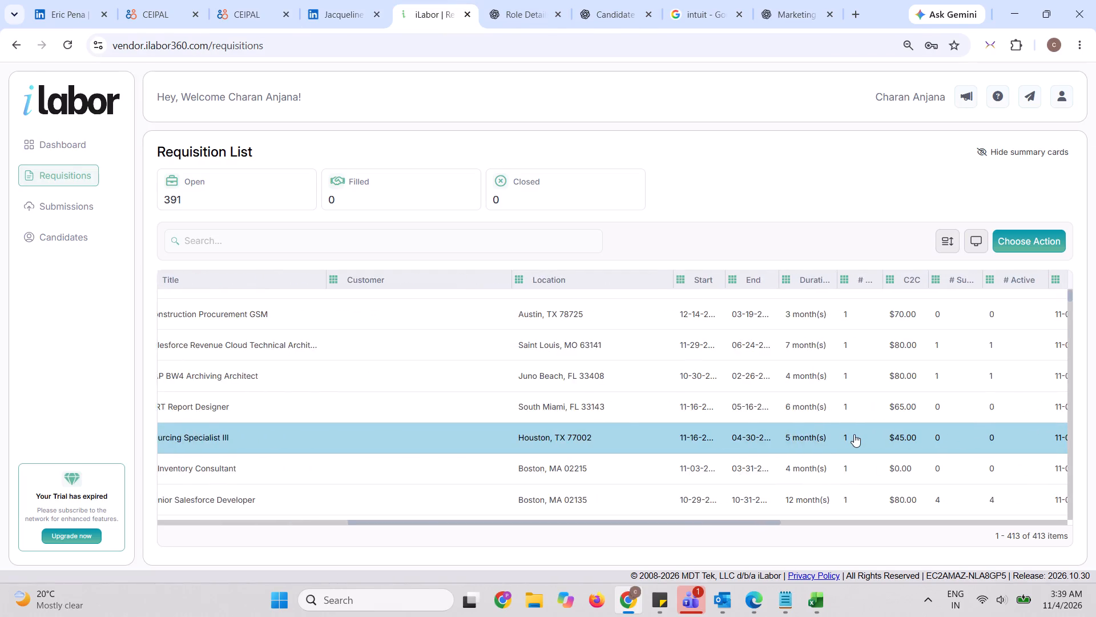
{"action": "scroll", "coordinate": [854, 434], "scroll_direction": "left", "scroll_amount": 2}
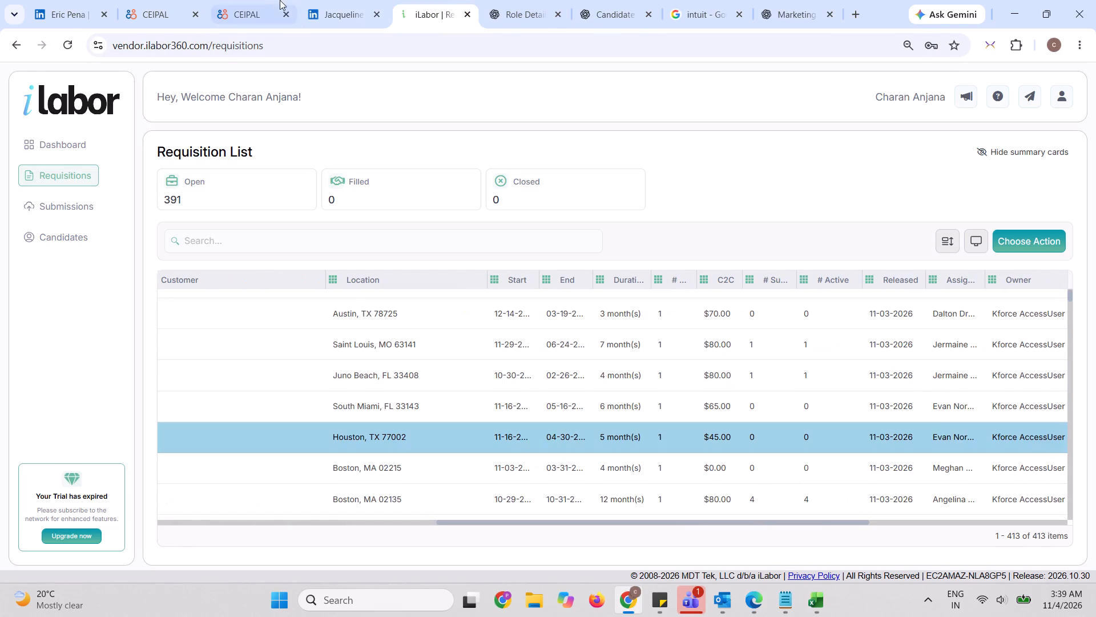
Return to the Houston Methodist Hospital contract administrator's resume in CEIPAL and examine the contact details and professional experience.
{"action": "left_click", "coordinate": [273, 0]}
{"action": "left_click", "coordinate": [716, 115]}
{"action": "left_click", "coordinate": [843, 387]}
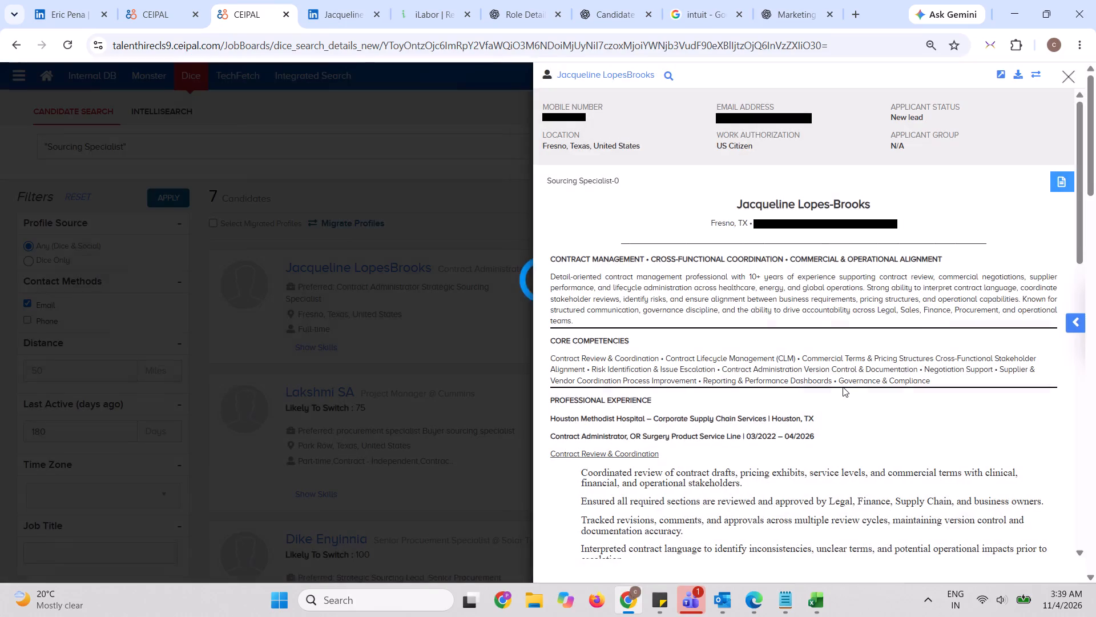
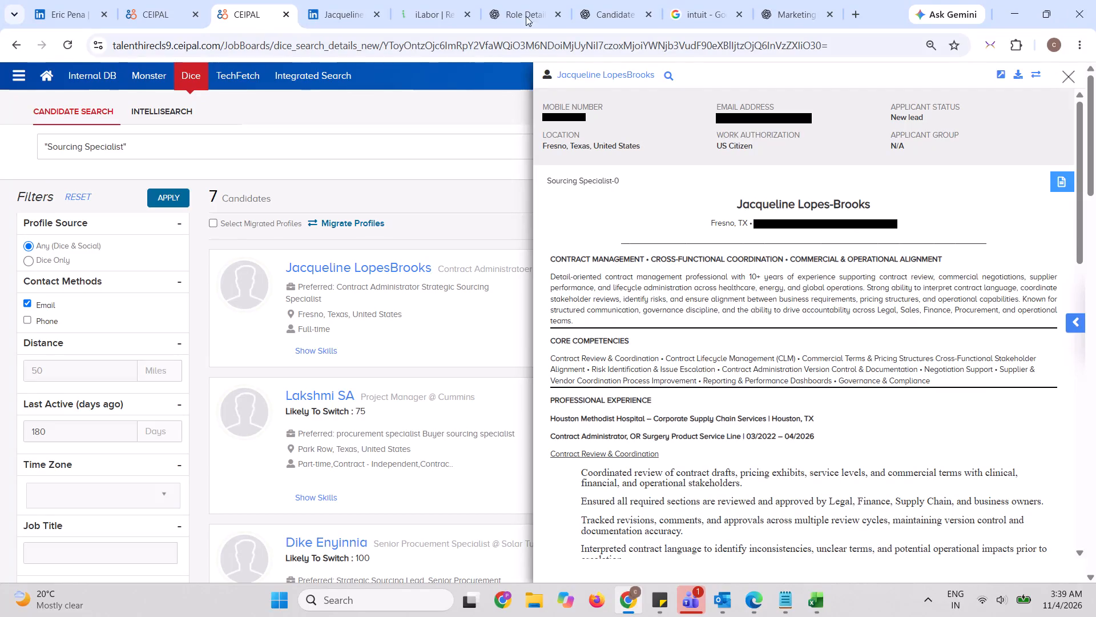
Send the Houston Methodist Hospital contract administrator a LinkedIn connection invitation without a note.
{"action": "left_click", "coordinate": [335, 1]}
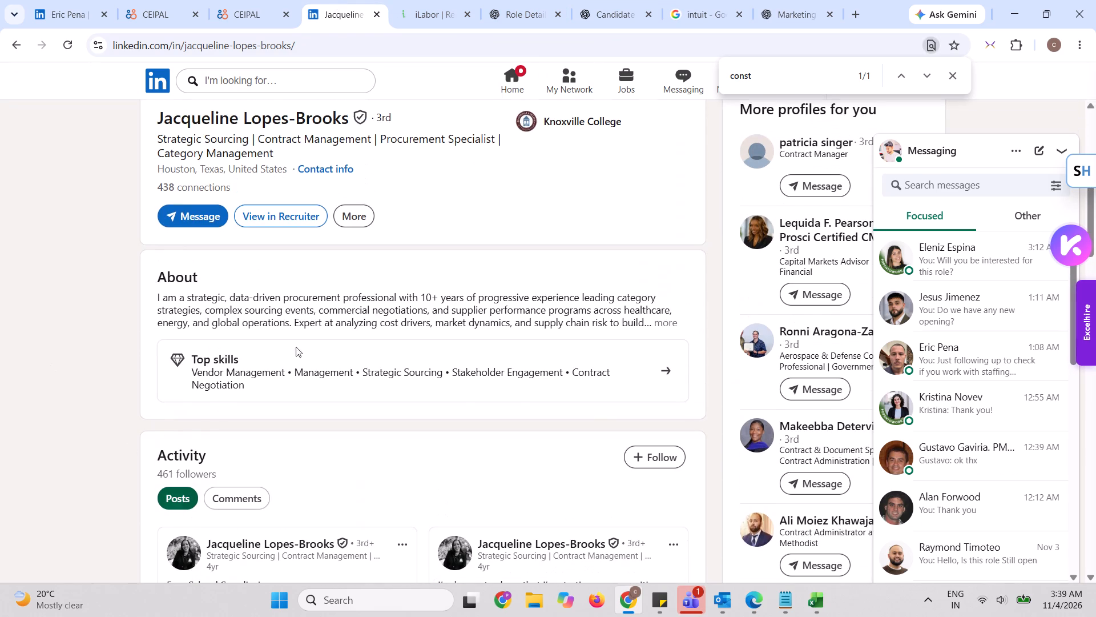
{"action": "left_click", "coordinate": [358, 217]}
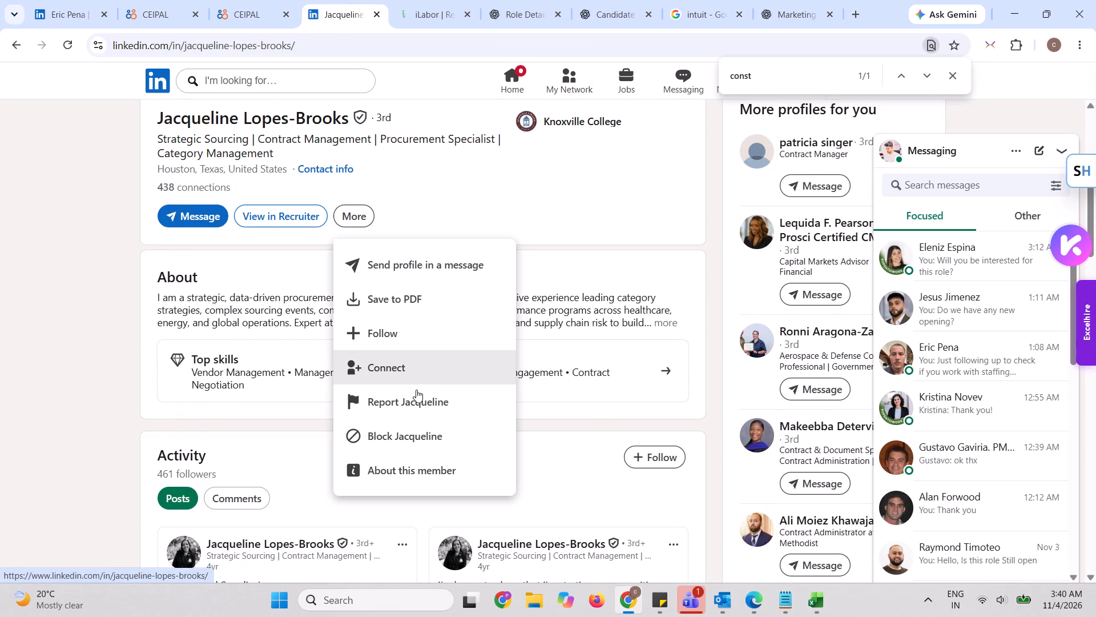
{"action": "left_click", "coordinate": [421, 368]}
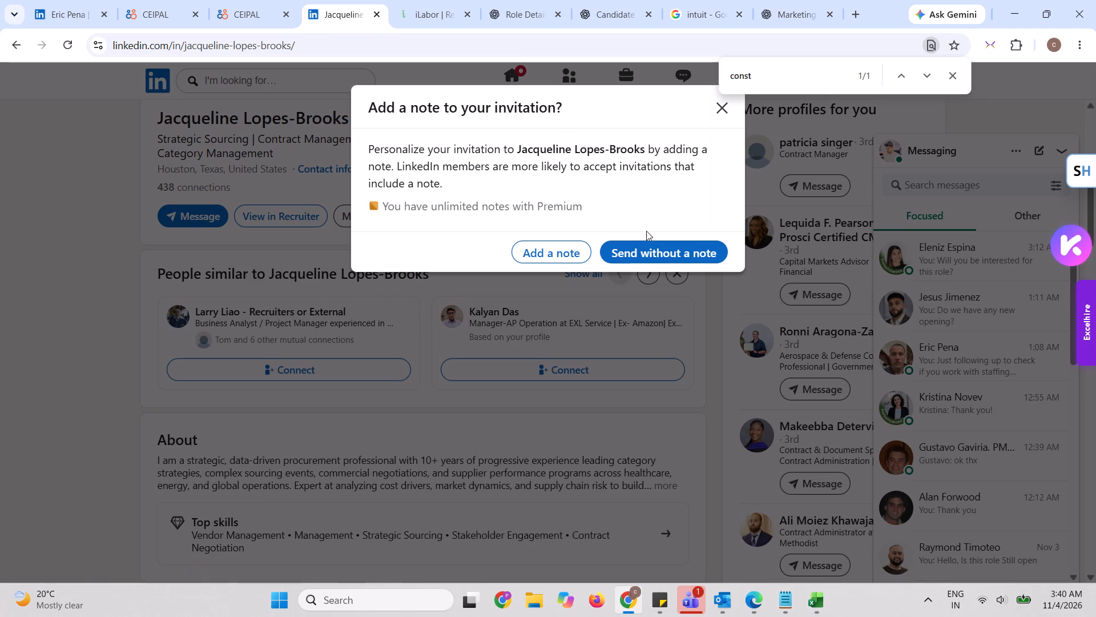
{"action": "left_click", "coordinate": [642, 255]}
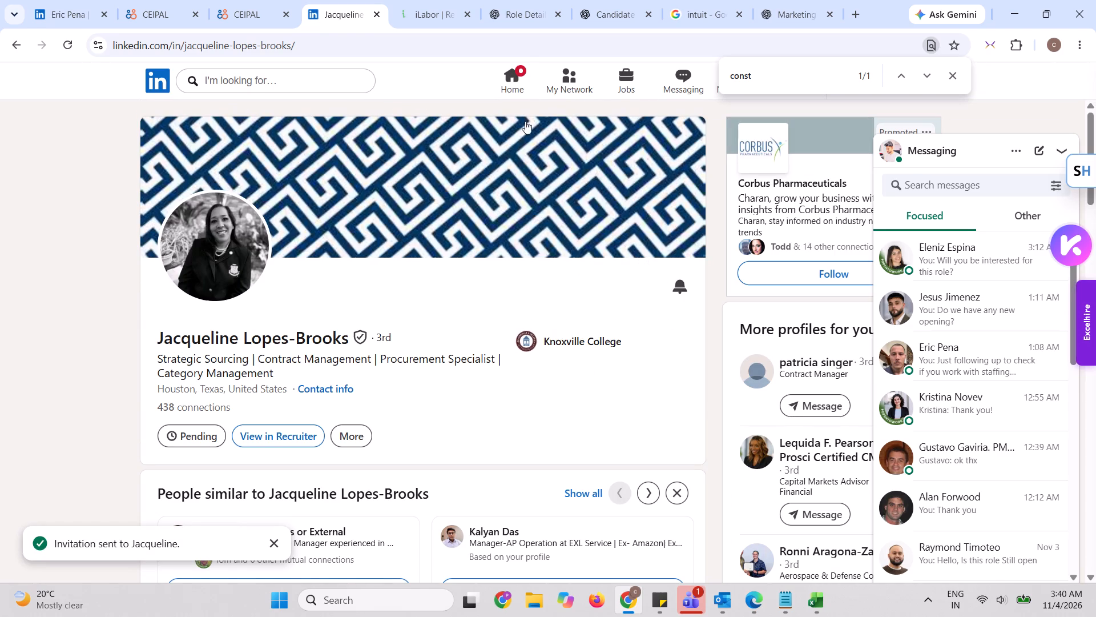
Check the title, location and C2C rate of the highlighted Houston, TX requisition in iLabor's requisition list.
{"action": "left_click", "coordinate": [426, 2]}
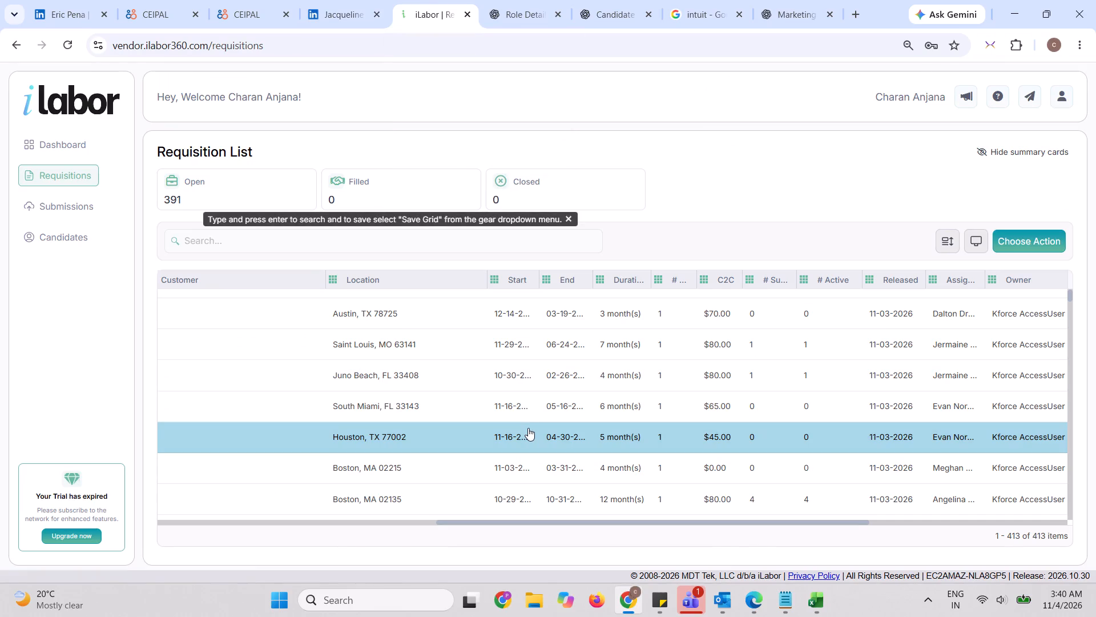
{"action": "scroll", "coordinate": [528, 428], "scroll_direction": "right", "scroll_amount": 4}
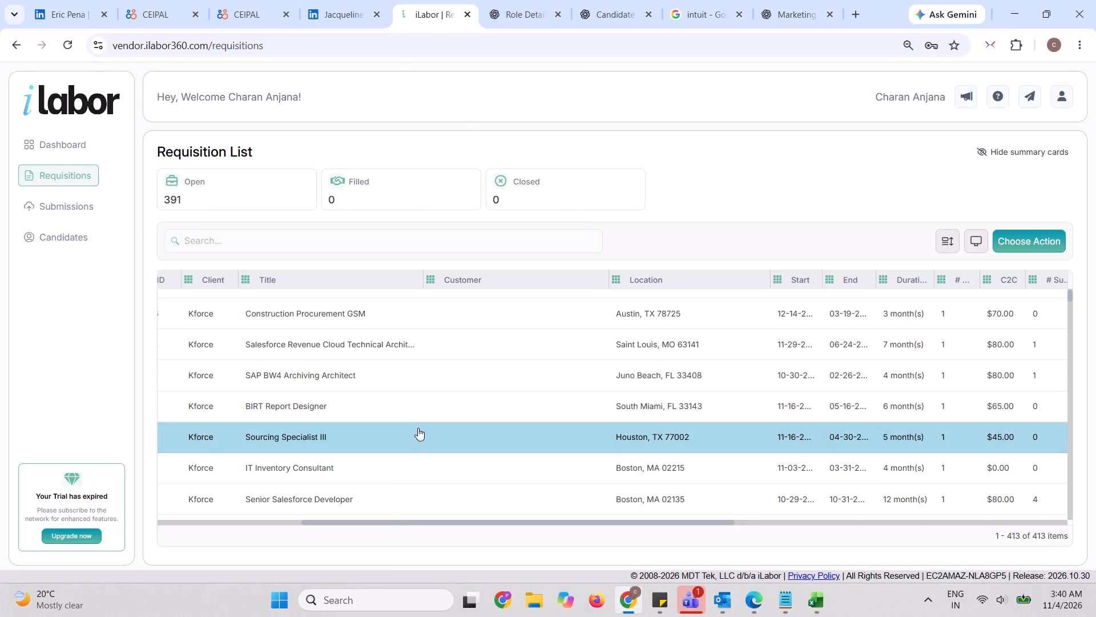
Return to the CEIPAL Dice results, close the contract administrator's details, and examine the remaining Sourcing Specialist candidates through the end of the list.
{"action": "left_click", "coordinate": [329, 0]}
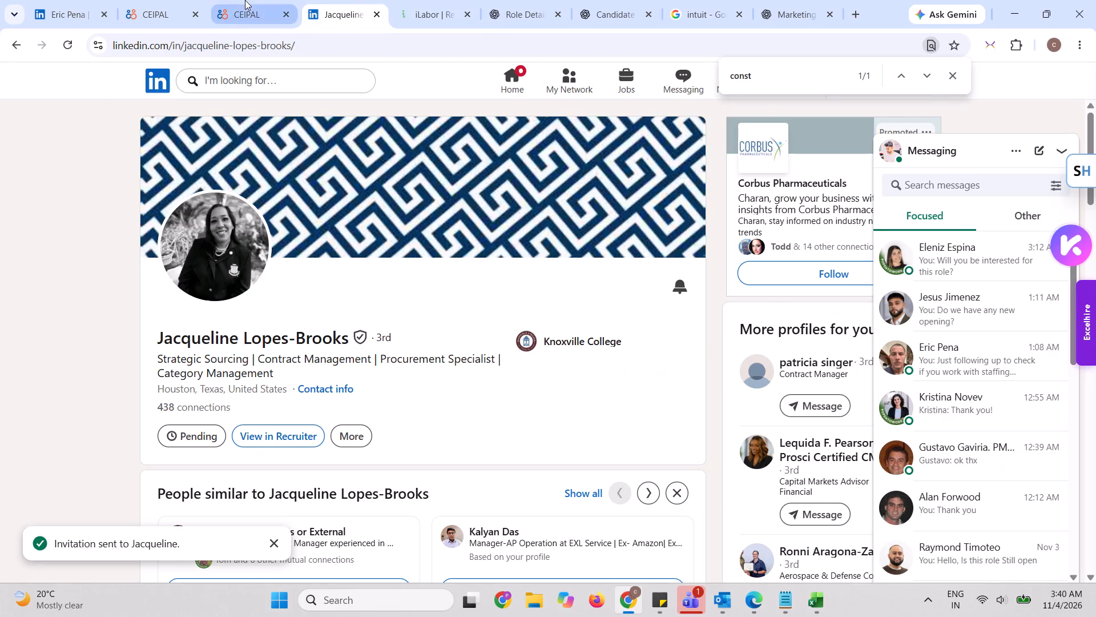
{"action": "left_click", "coordinate": [245, 0]}
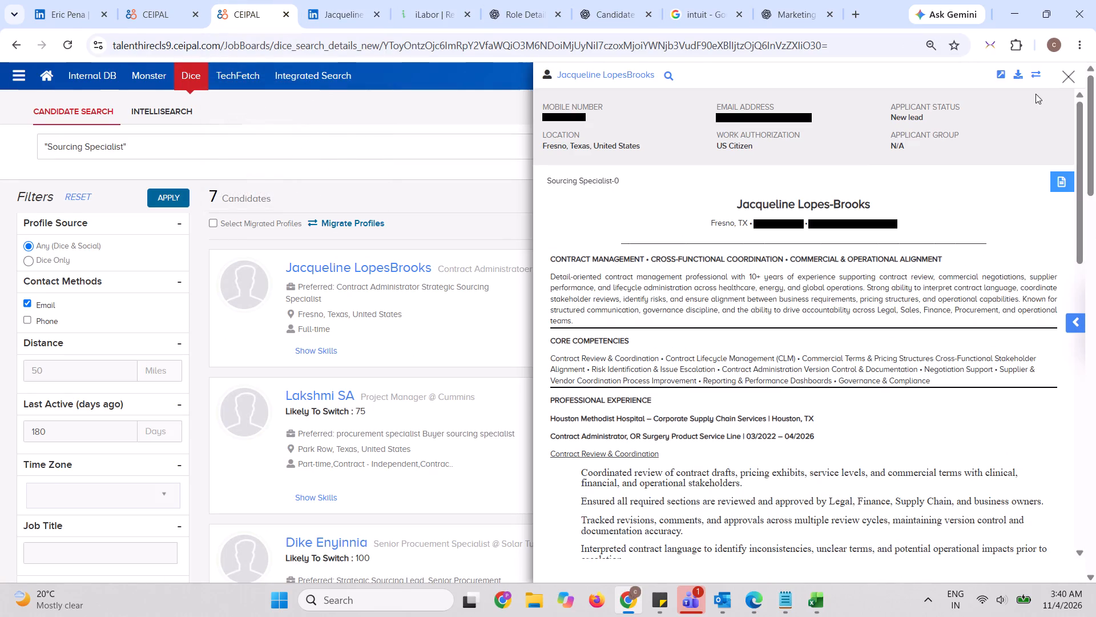
{"action": "left_click", "coordinate": [1072, 71]}
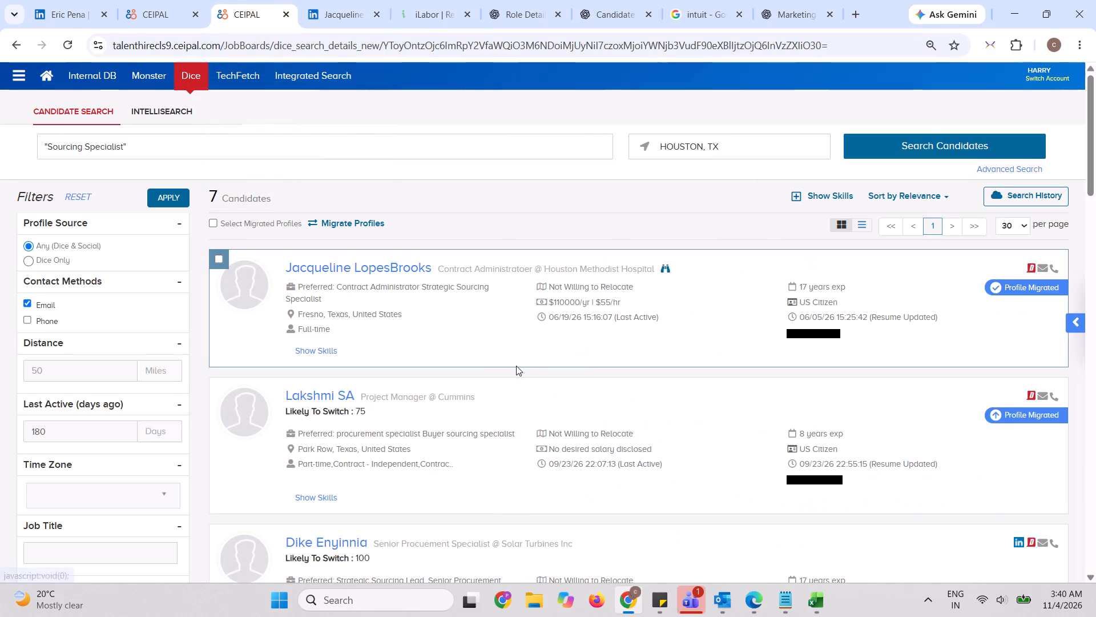
{"action": "scroll", "coordinate": [516, 366], "scroll_direction": "down", "scroll_amount": 2}
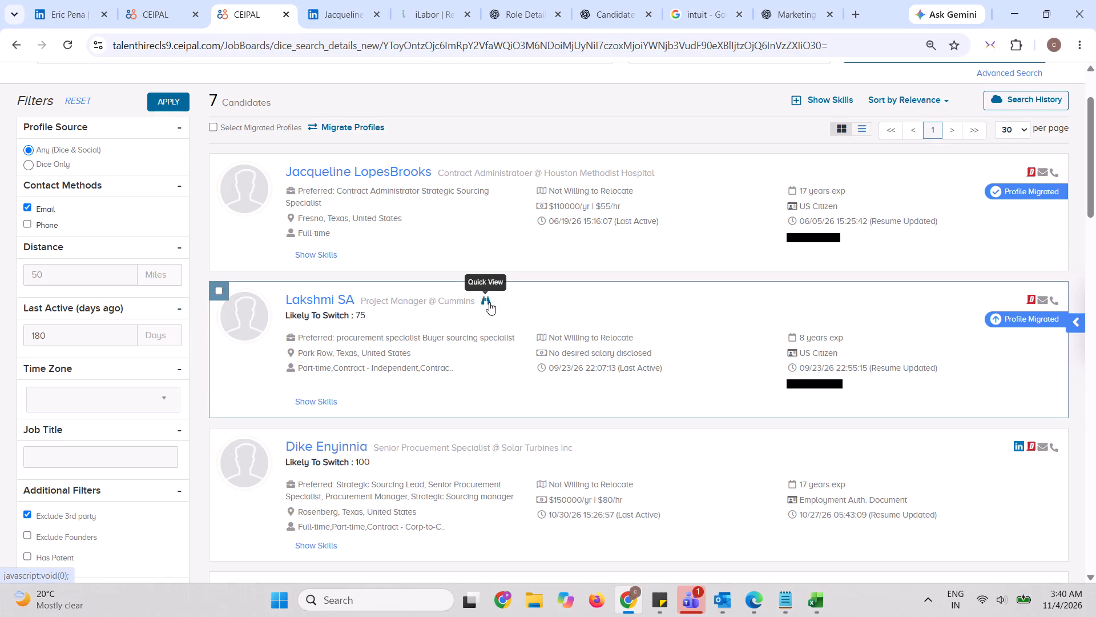
{"action": "scroll", "coordinate": [489, 302], "scroll_direction": "down", "scroll_amount": 2}
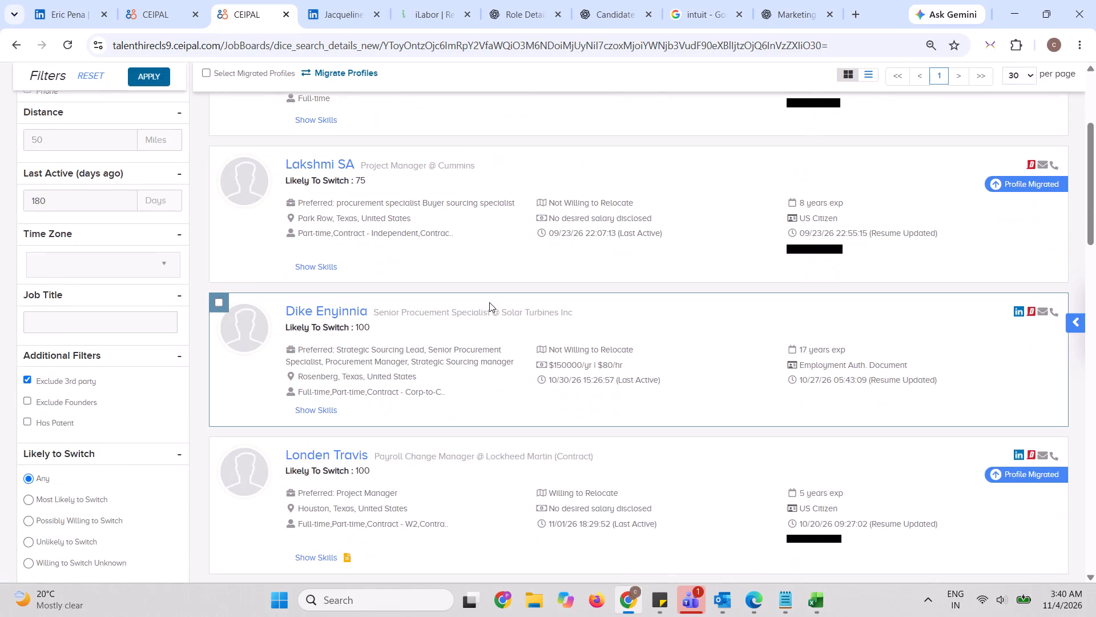
{"action": "scroll", "coordinate": [489, 302], "scroll_direction": "down", "scroll_amount": 2}
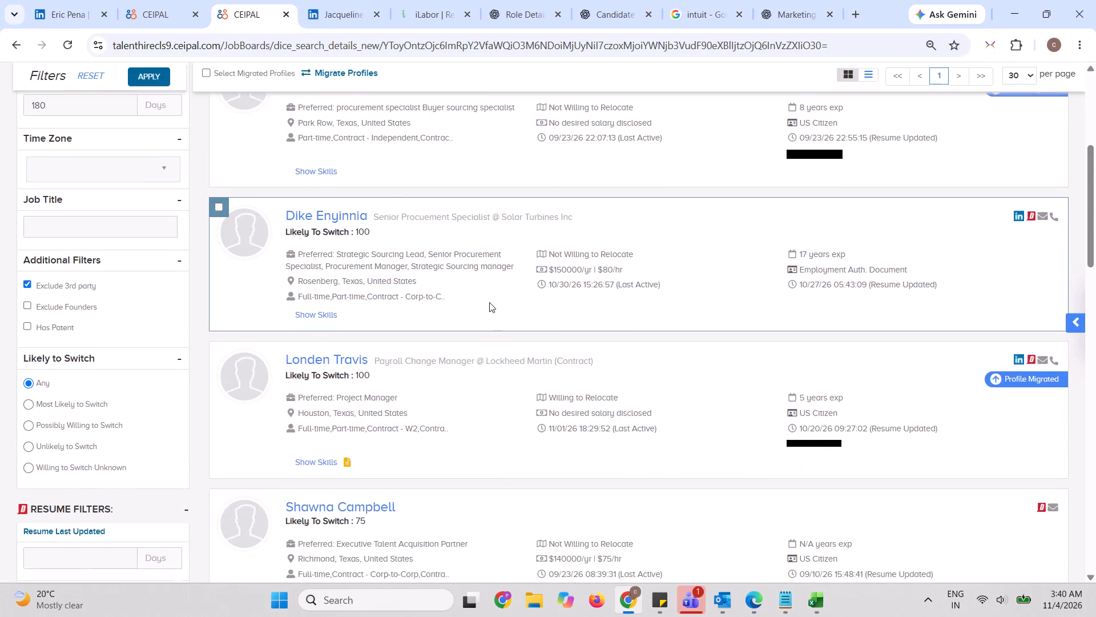
{"action": "scroll", "coordinate": [489, 302], "scroll_direction": "down", "scroll_amount": 7}
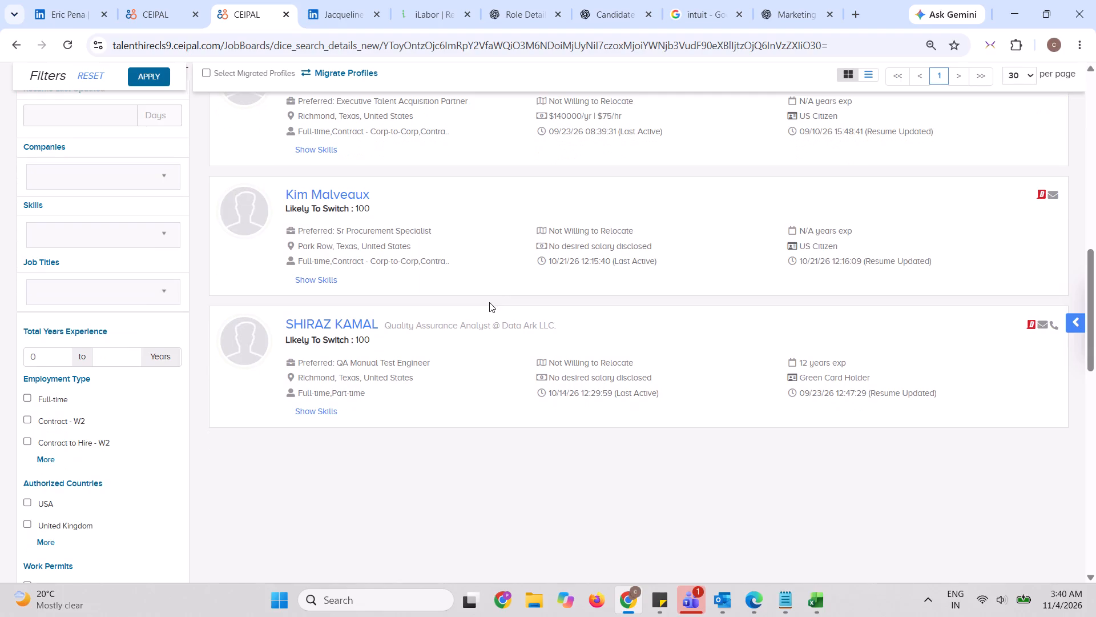
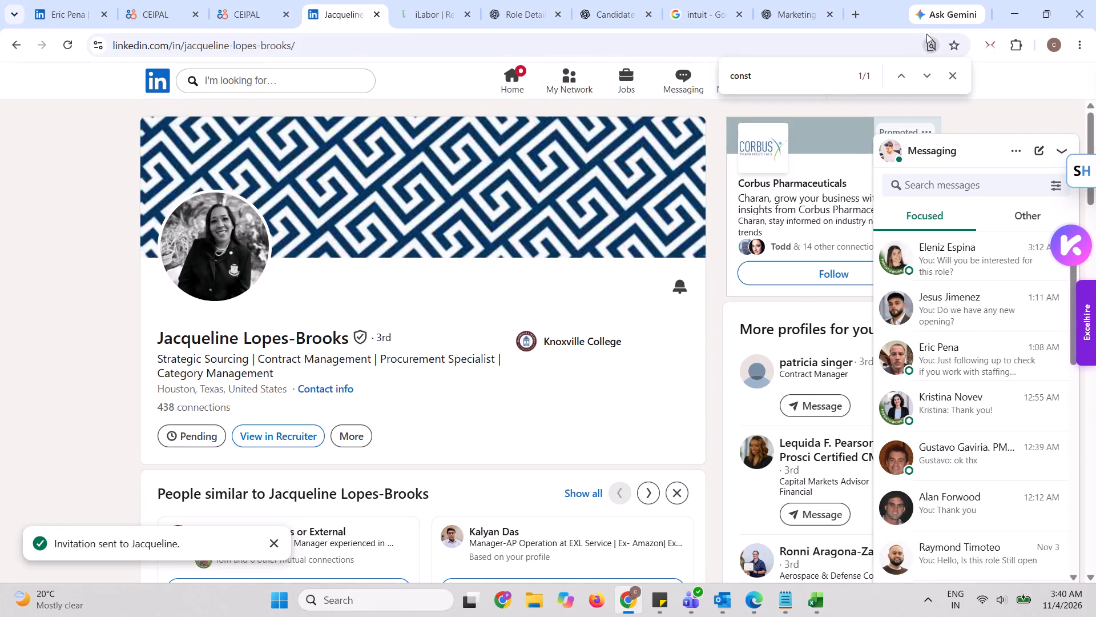
Close the page search on LinkedIn and open the most recent message conversation, about the Italian-speaking BA role in Miami, FL.
{"action": "left_click", "coordinate": [953, 79]}
{"action": "left_click", "coordinate": [957, 259]}
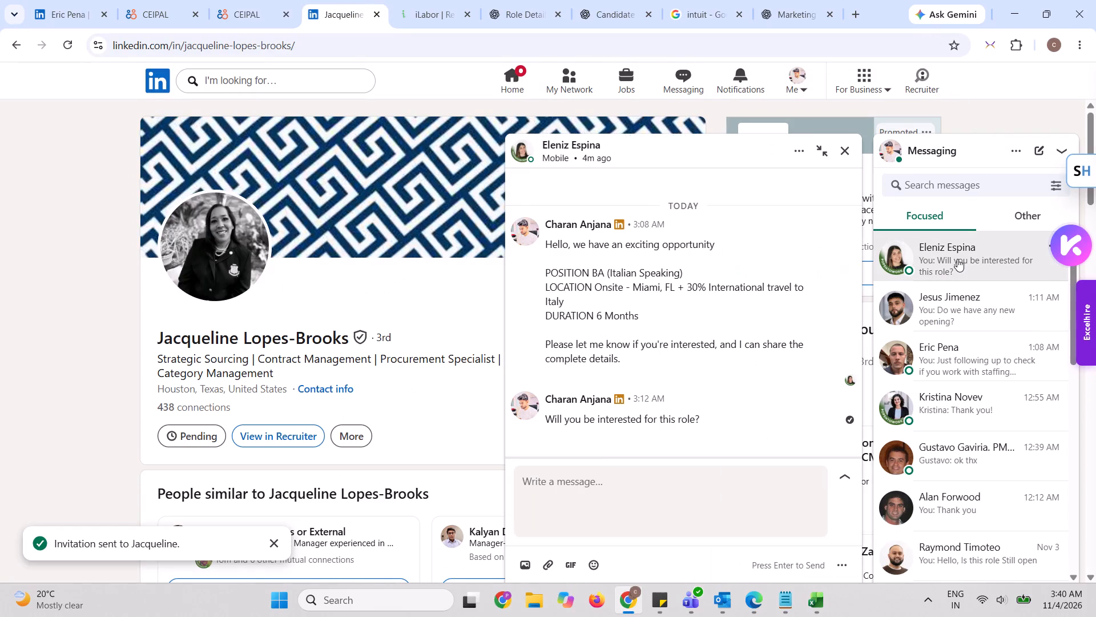
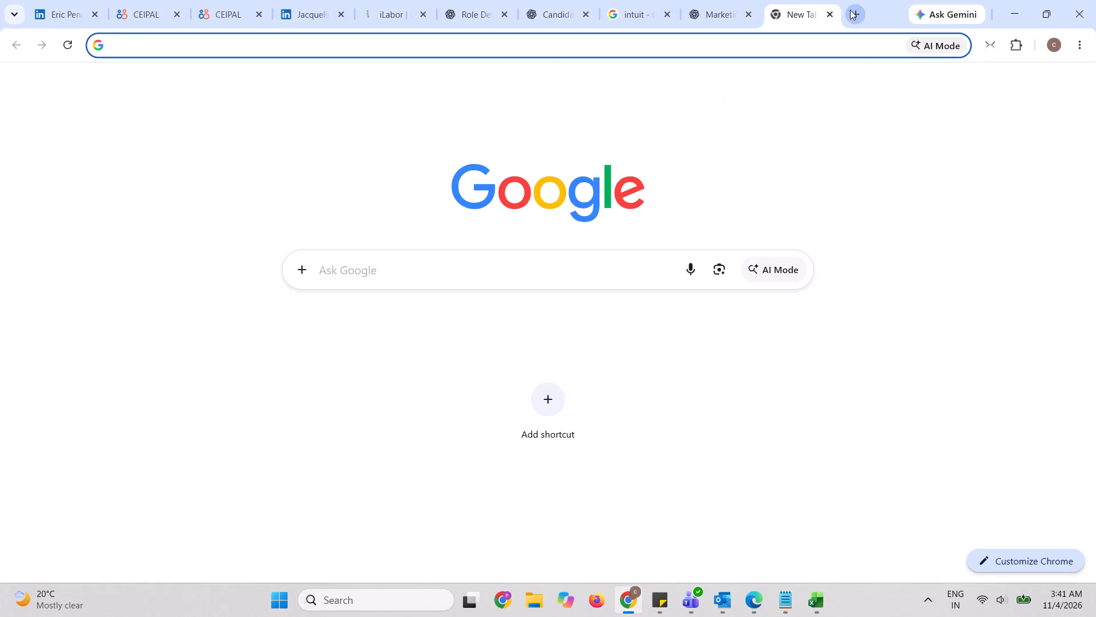
Look through the new tab's address suggestions for "a" to find the site to open.
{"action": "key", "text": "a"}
{"action": "key", "text": "Down"}
{"action": "key", "text": "Down"}
{"action": "key", "text": "Down"}
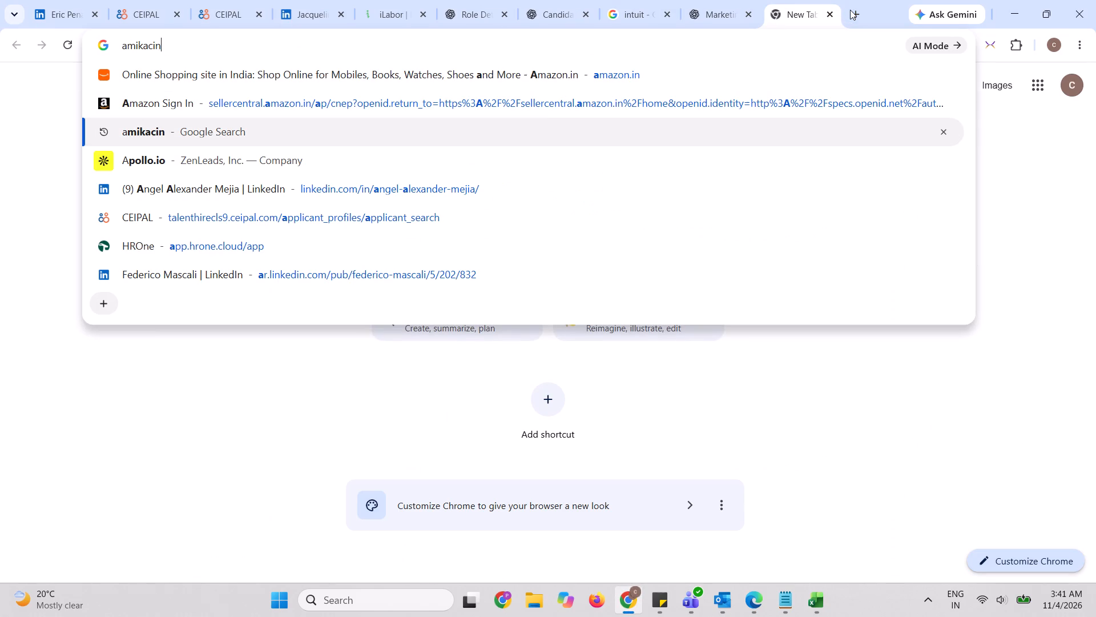
{"action": "key", "text": "Down"}
{"action": "key", "text": "Down"}
{"action": "key", "text": "Down"}
{"action": "key", "text": "Down"}
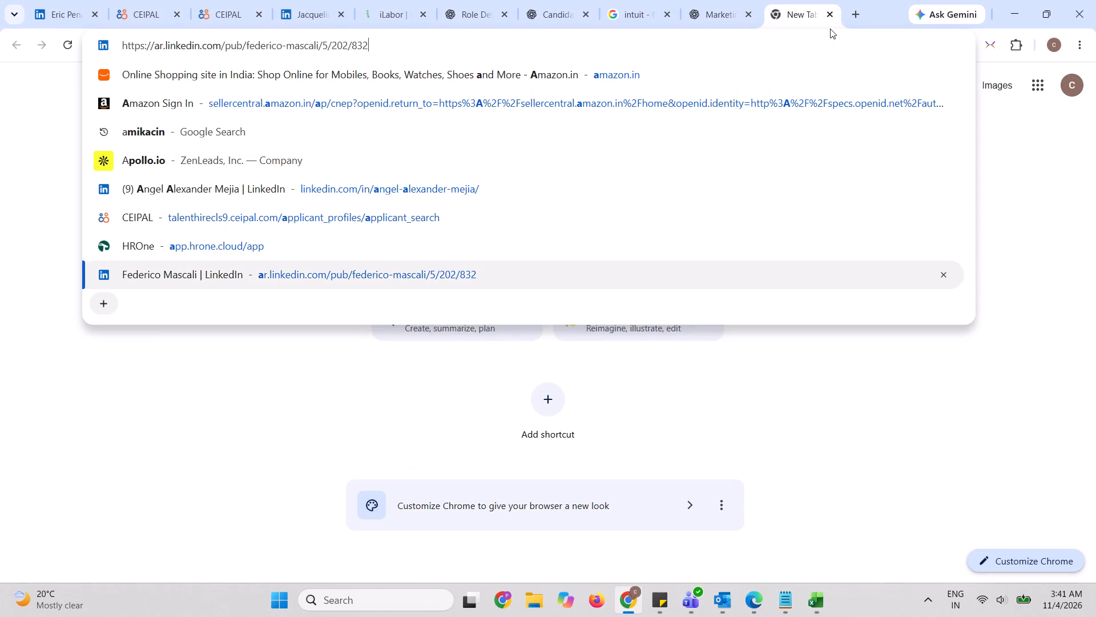
{"action": "key", "text": "Down"}
{"action": "key", "text": "Down"}
{"action": "key", "text": "Down"}
{"action": "key", "text": "BackSpace"}
{"action": "key", "text": "BackSpace"}
{"action": "key", "text": "BackSpace"}
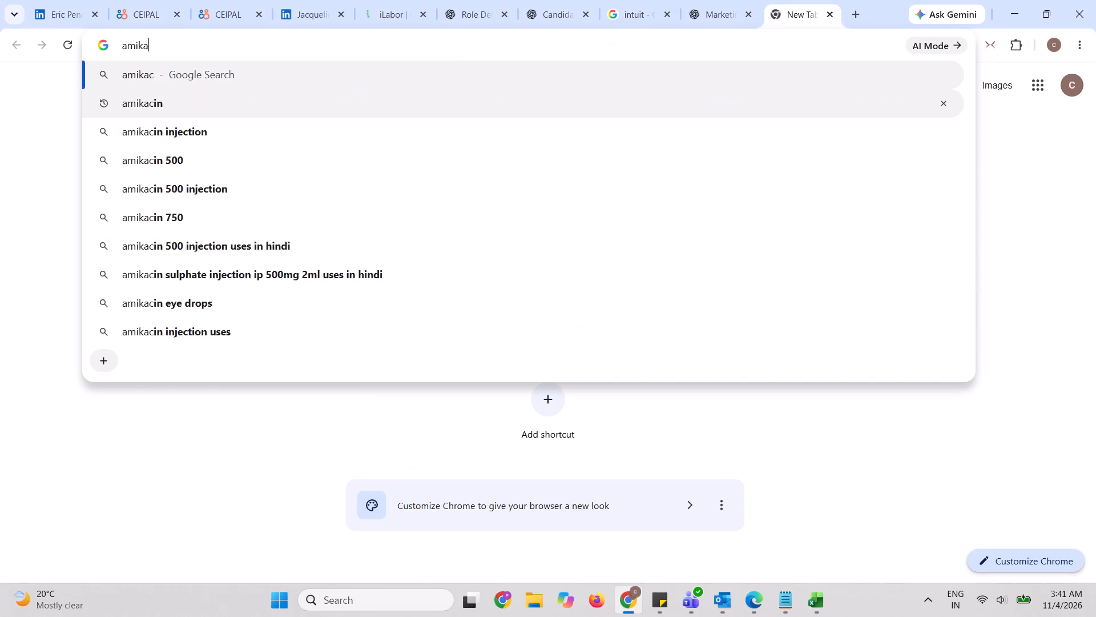
{"action": "key", "text": "BackSpace"}
{"action": "key", "text": "BackSpace"}
{"action": "key", "text": "BackSpace"}
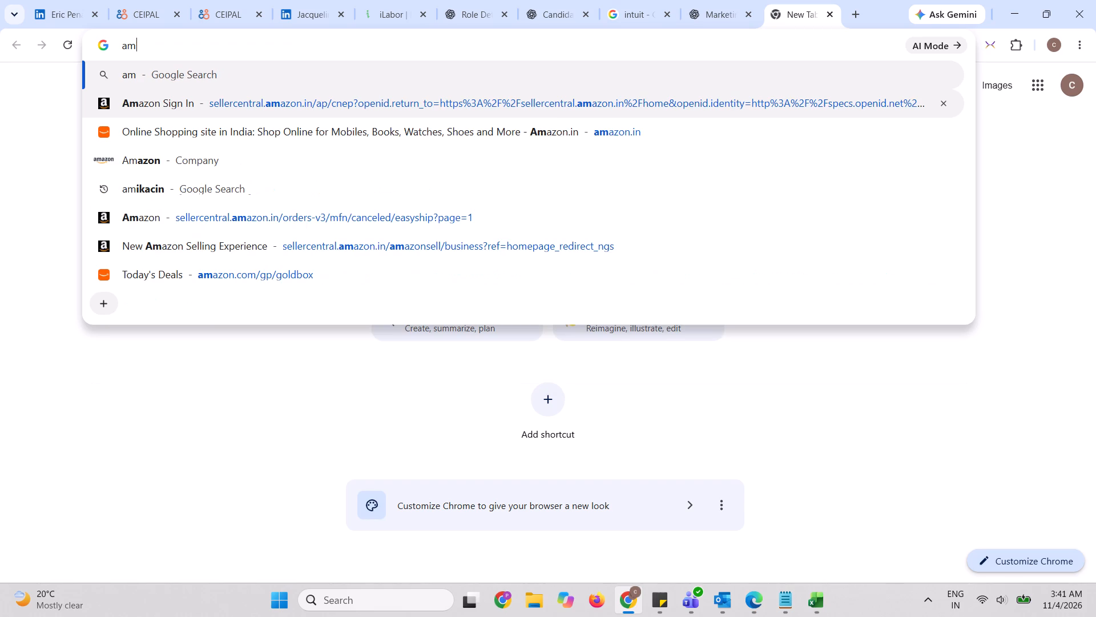
Open Amazon Seller Central's cancelled Easy Ship orders, dismiss the fulfilment introduction, and check the unshipped and cancelled orders.
{"action": "left_click", "coordinate": [372, 223]}
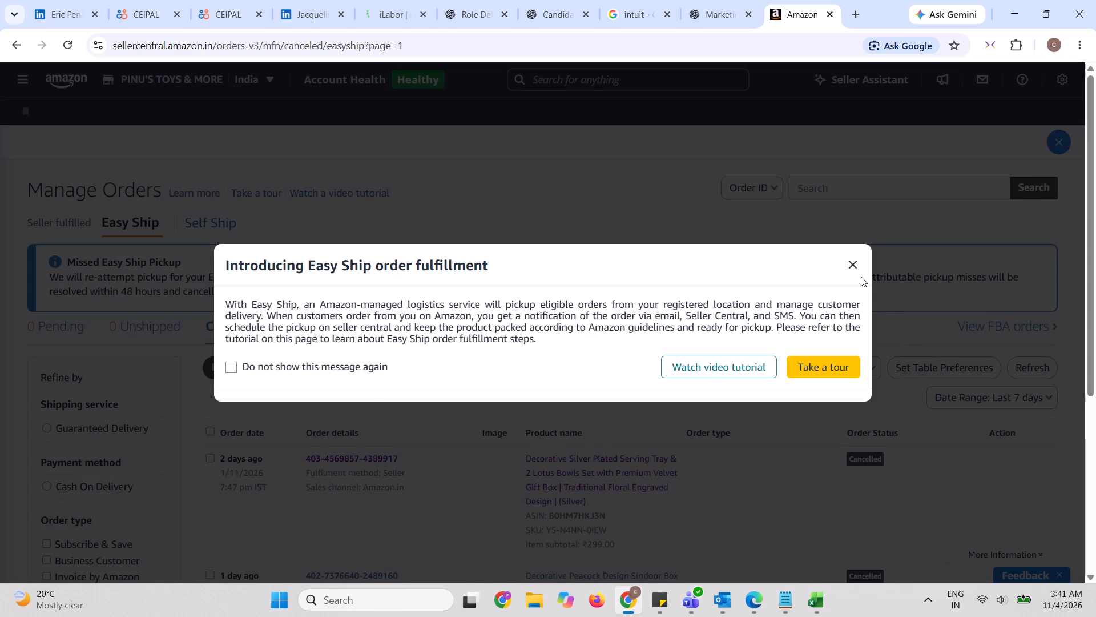
{"action": "left_click", "coordinate": [856, 270]}
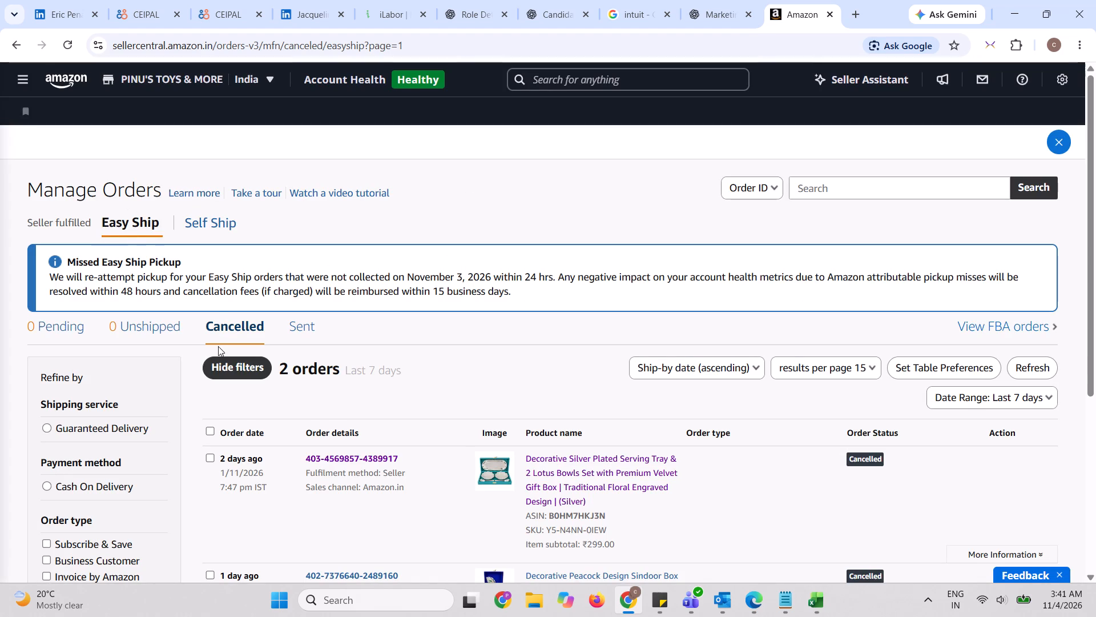
{"action": "left_click", "coordinate": [162, 330]}
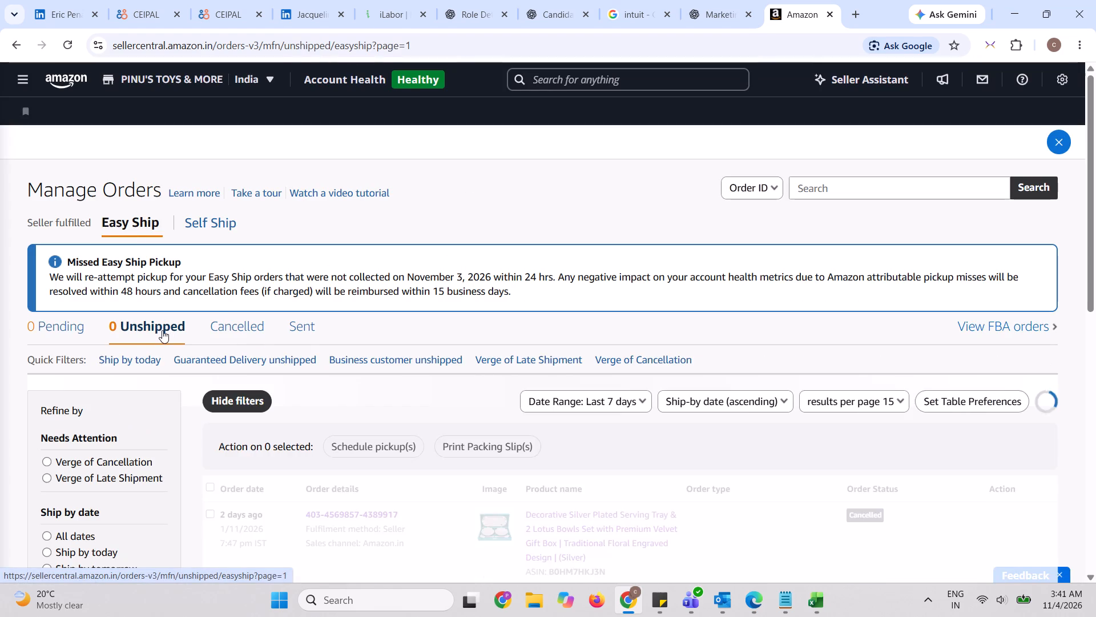
{"action": "left_click", "coordinate": [237, 330]}
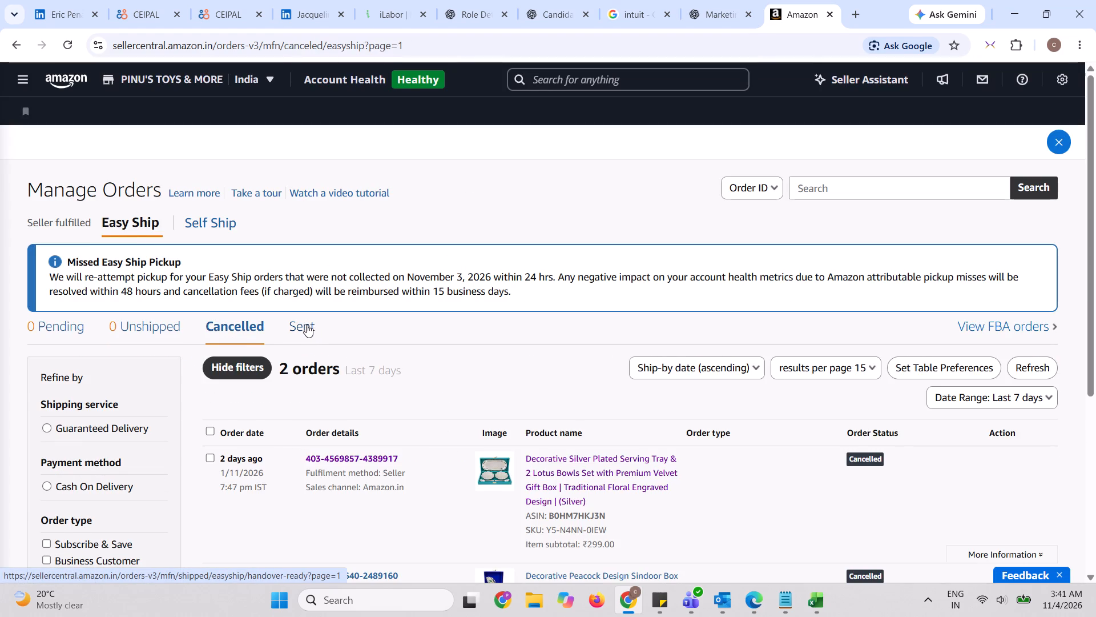
Examine the sent Easy Ship orders waiting for pickup, dismissing the bulk label printing tip.
{"action": "left_click", "coordinate": [305, 326]}
{"action": "scroll", "coordinate": [114, 342], "scroll_direction": "down", "scroll_amount": 3}
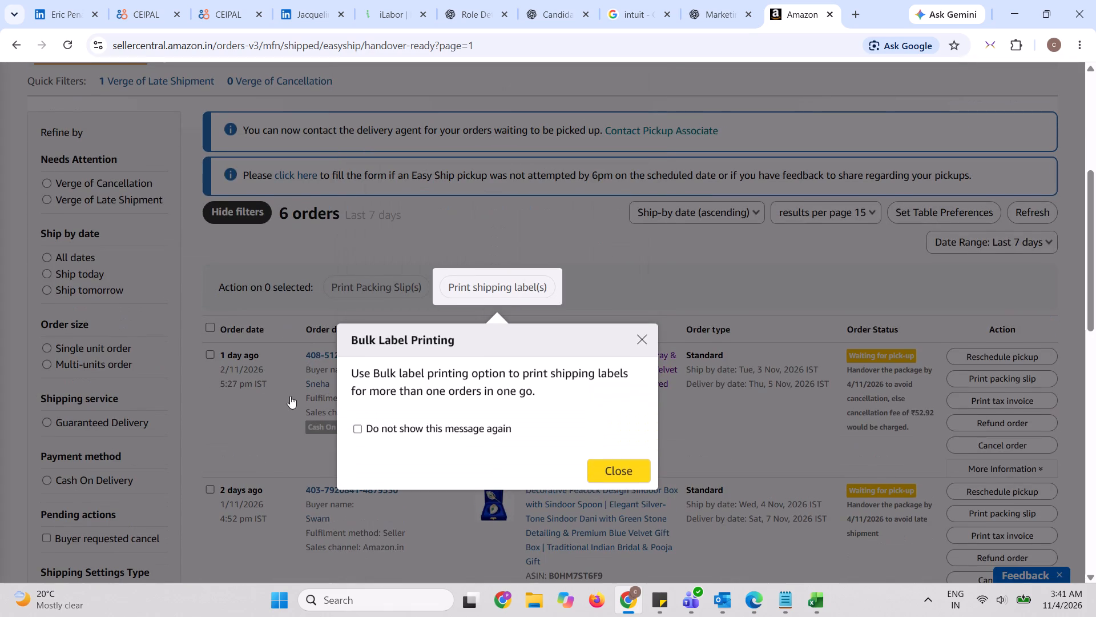
{"action": "left_click", "coordinate": [643, 341]}
{"action": "scroll", "coordinate": [367, 442], "scroll_direction": "down", "scroll_amount": 2}
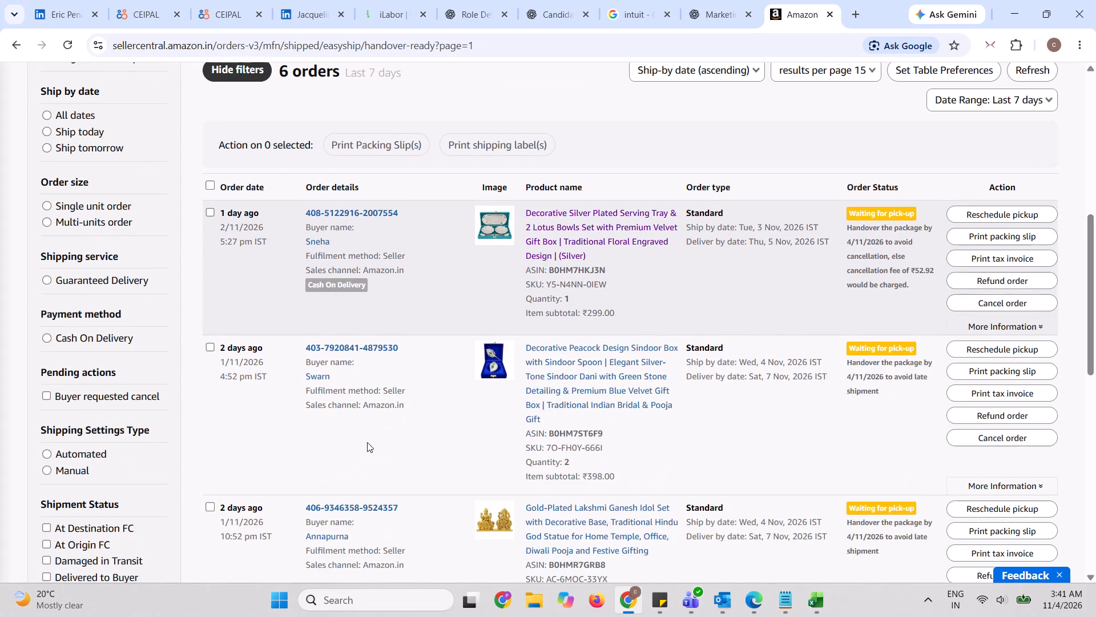
{"action": "scroll", "coordinate": [367, 442], "scroll_direction": "down", "scroll_amount": 2}
{"action": "scroll", "coordinate": [367, 442], "scroll_direction": "up", "scroll_amount": 5}
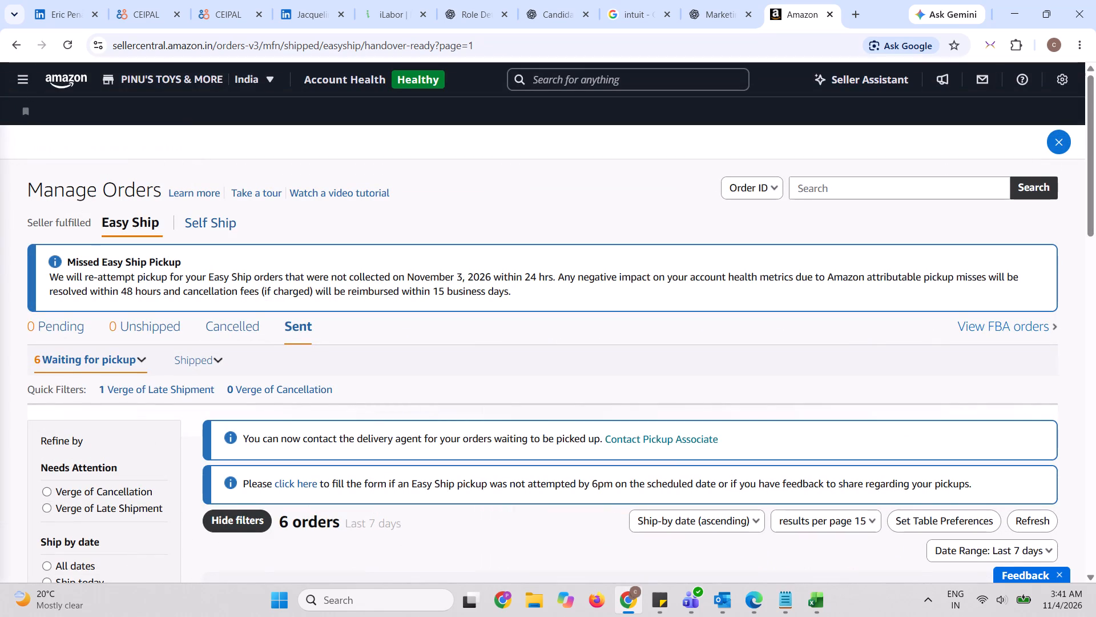
Examine the shipped Easy Ship orders and their delivery status.
{"action": "left_click", "coordinate": [201, 363]}
{"action": "scroll", "coordinate": [201, 363], "scroll_direction": "down", "scroll_amount": 1}
{"action": "scroll", "coordinate": [201, 363], "scroll_direction": "up", "scroll_amount": 1}
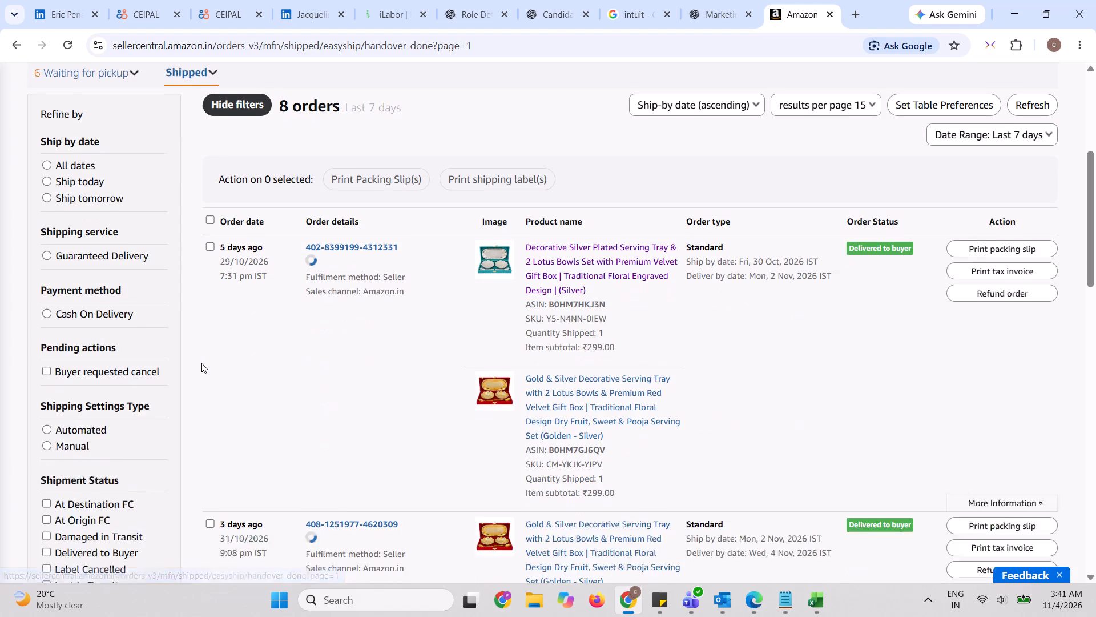
{"action": "scroll", "coordinate": [201, 363], "scroll_direction": "up", "scroll_amount": 4}
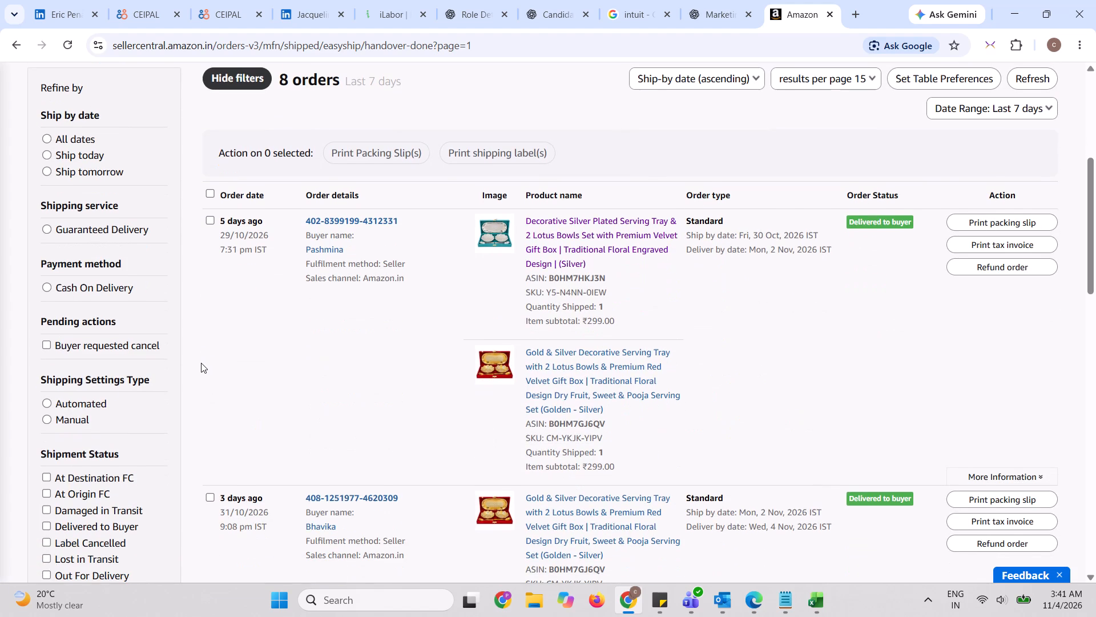
{"action": "scroll", "coordinate": [201, 363], "scroll_direction": "up", "scroll_amount": 3}
Return to the Seller Central home dashboard to check the business overview, and close the Amazon page.
{"action": "scroll", "coordinate": [201, 363], "scroll_direction": "up", "scroll_amount": 1}
{"action": "left_click", "coordinate": [74, 83]}
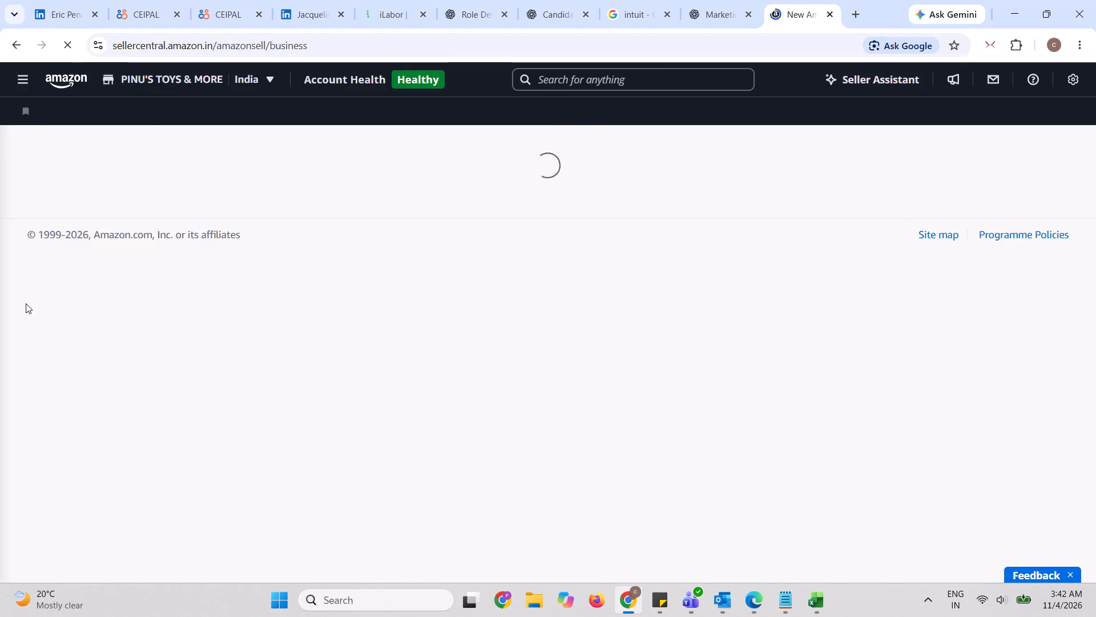
{"action": "left_click", "coordinate": [827, 15]}
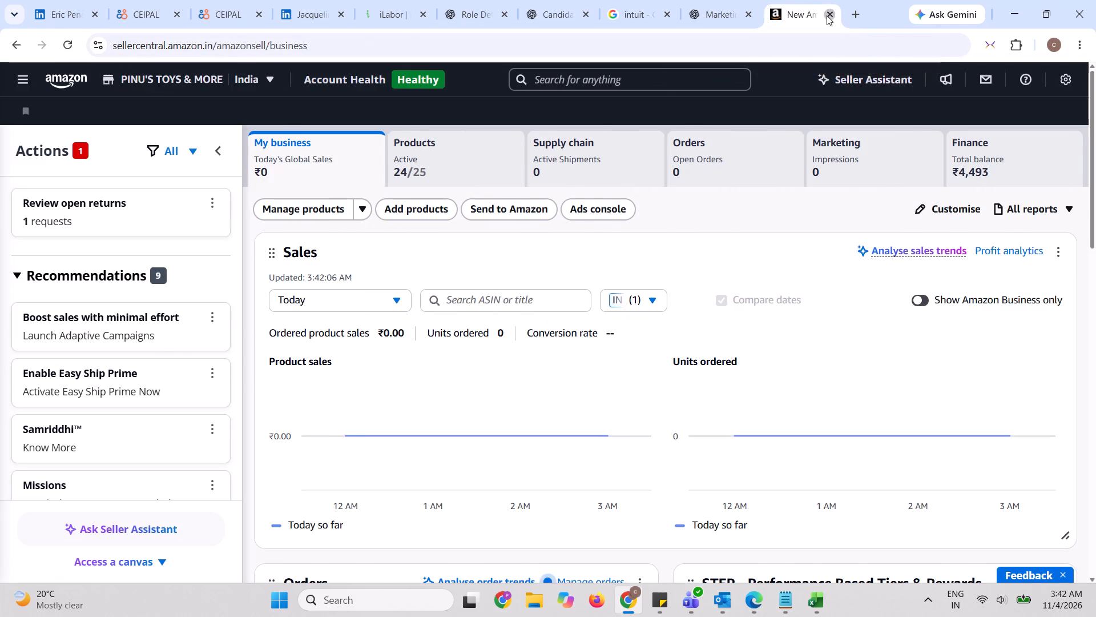